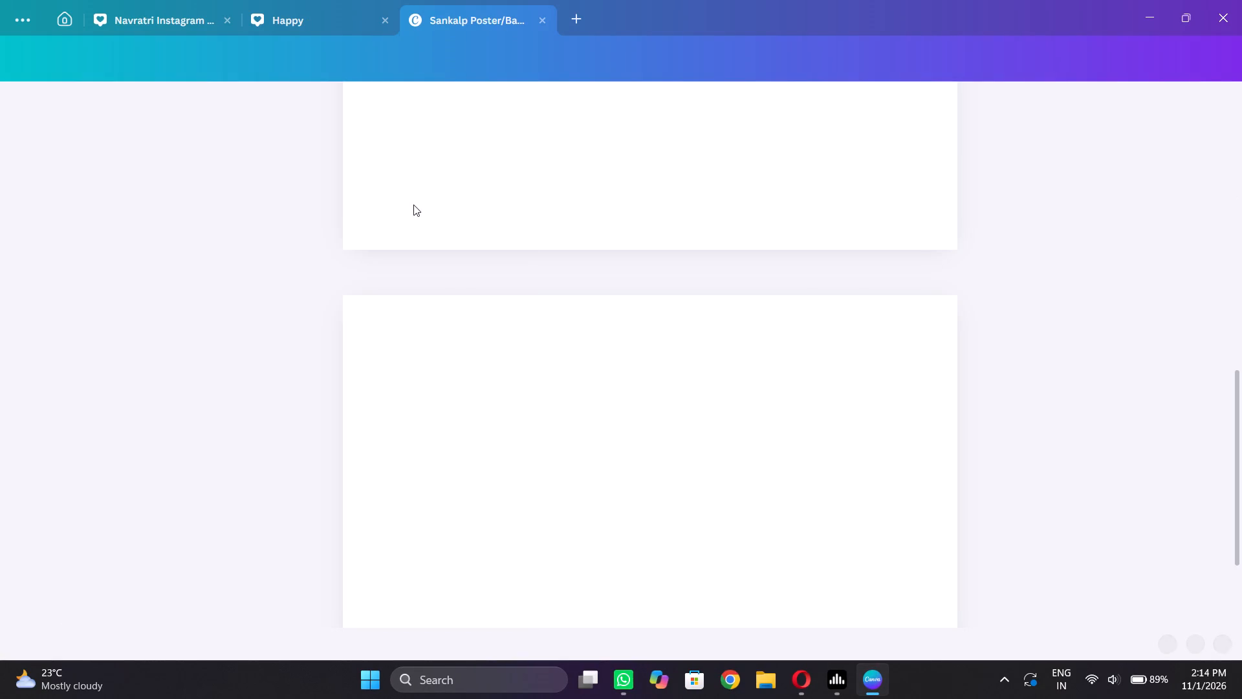
Review all three pages of the Sankalp Poster/Banner design, from the finished banner to the blank-centred background pages.
scroll(492, 417, down, 3)
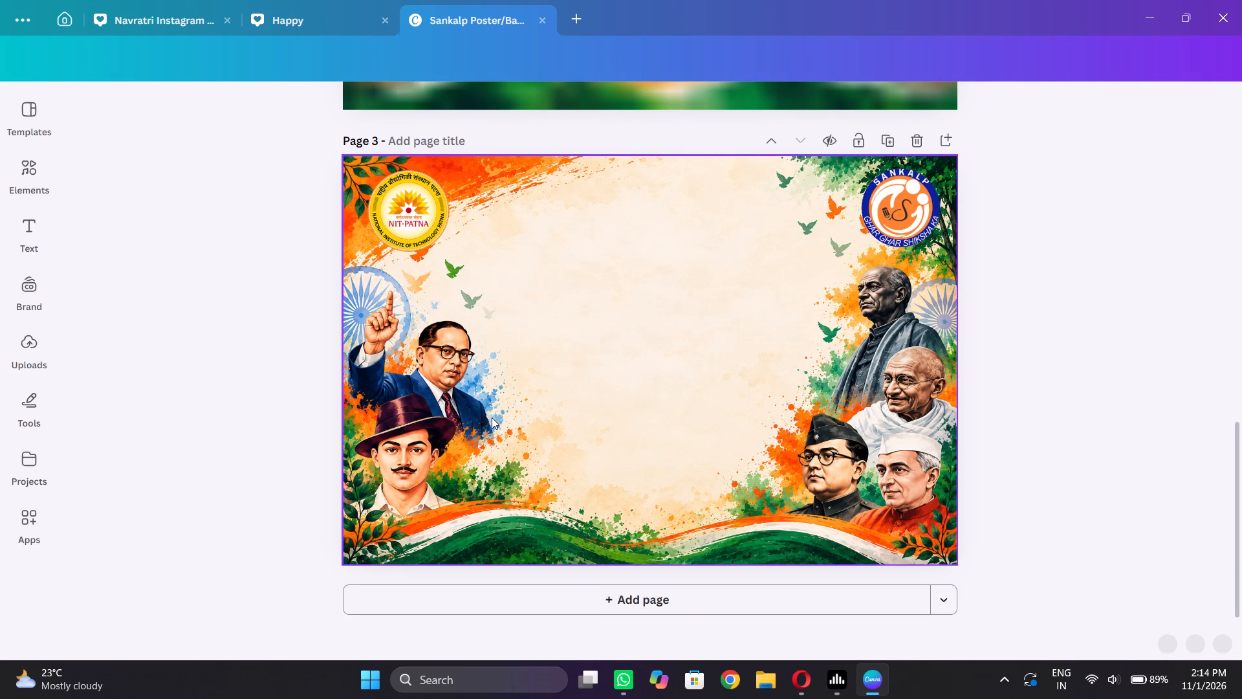
scroll(492, 417, up, 5)
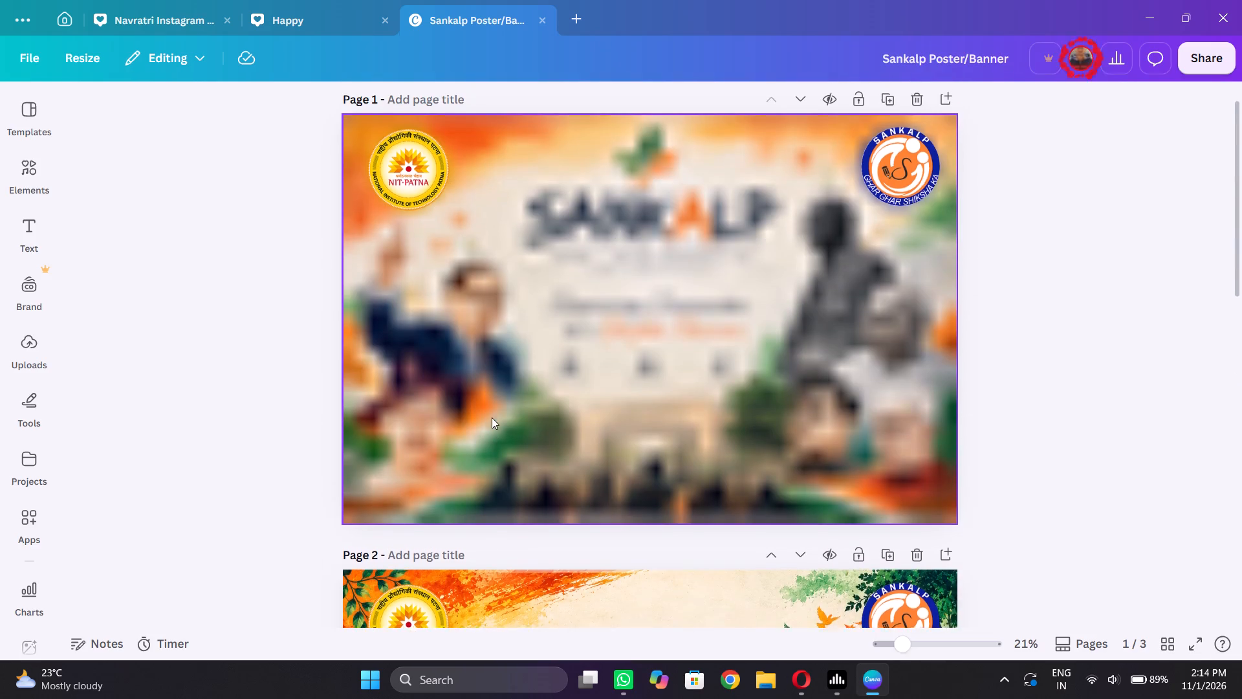
scroll(492, 417, up, 4)
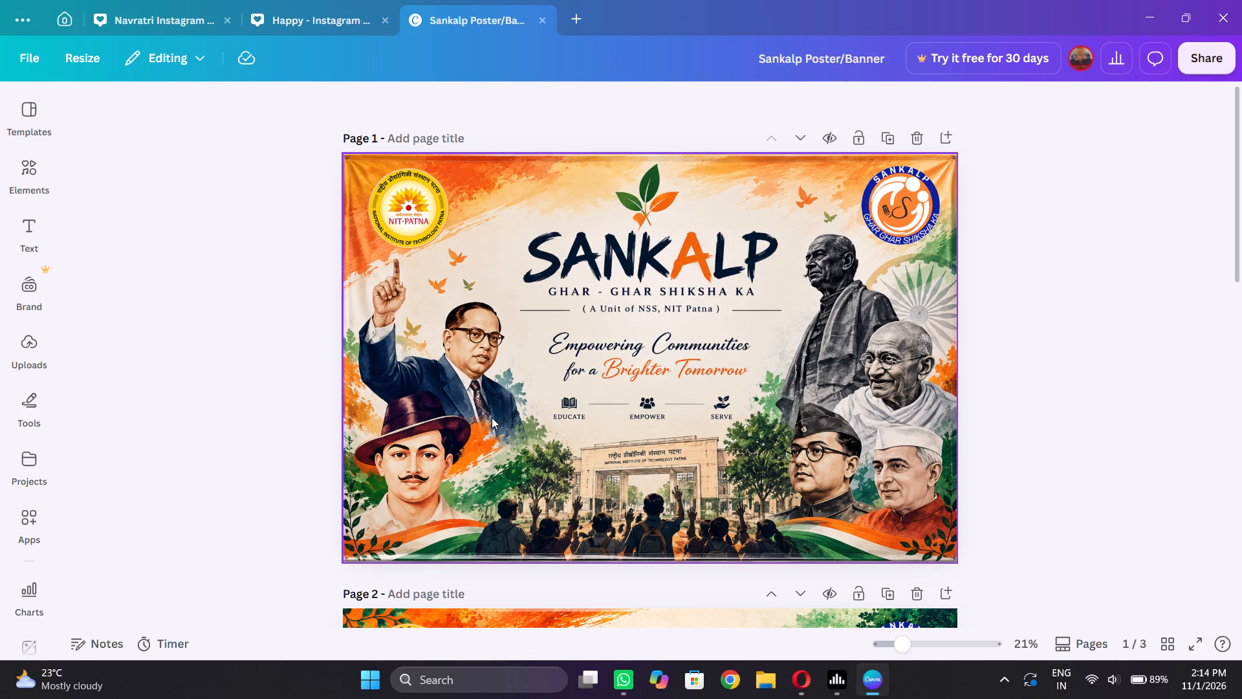
scroll(572, 507, down, 5)
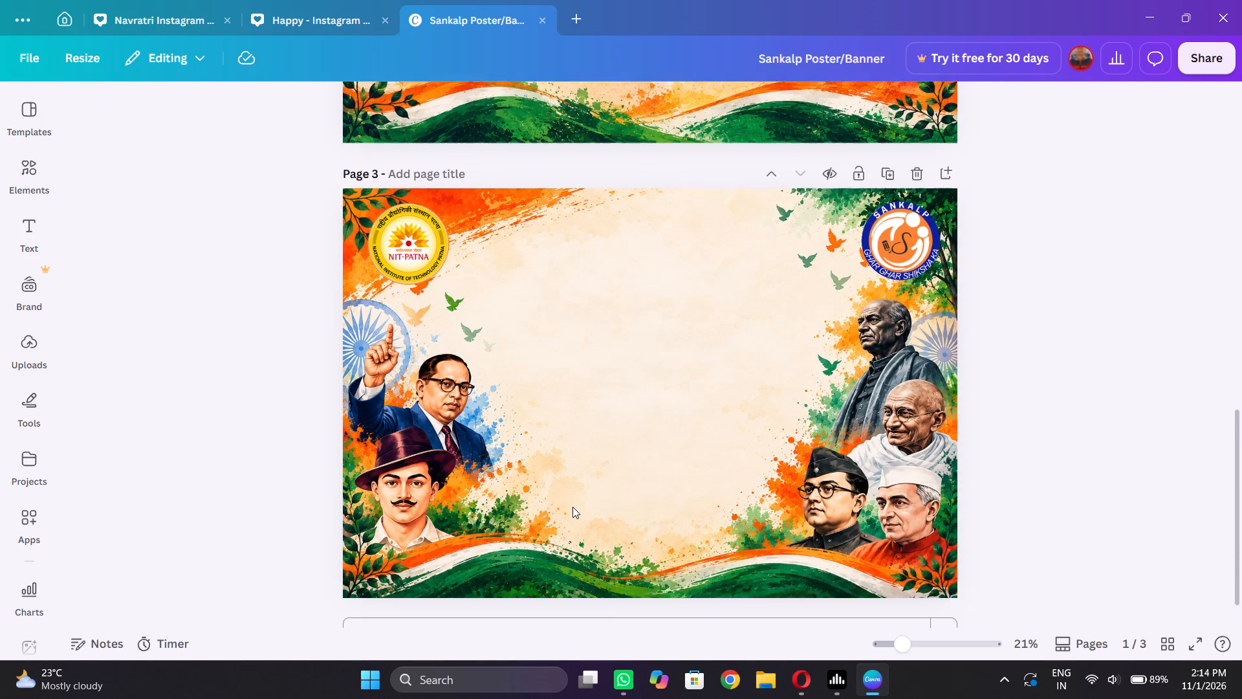
scroll(572, 507, up, 6)
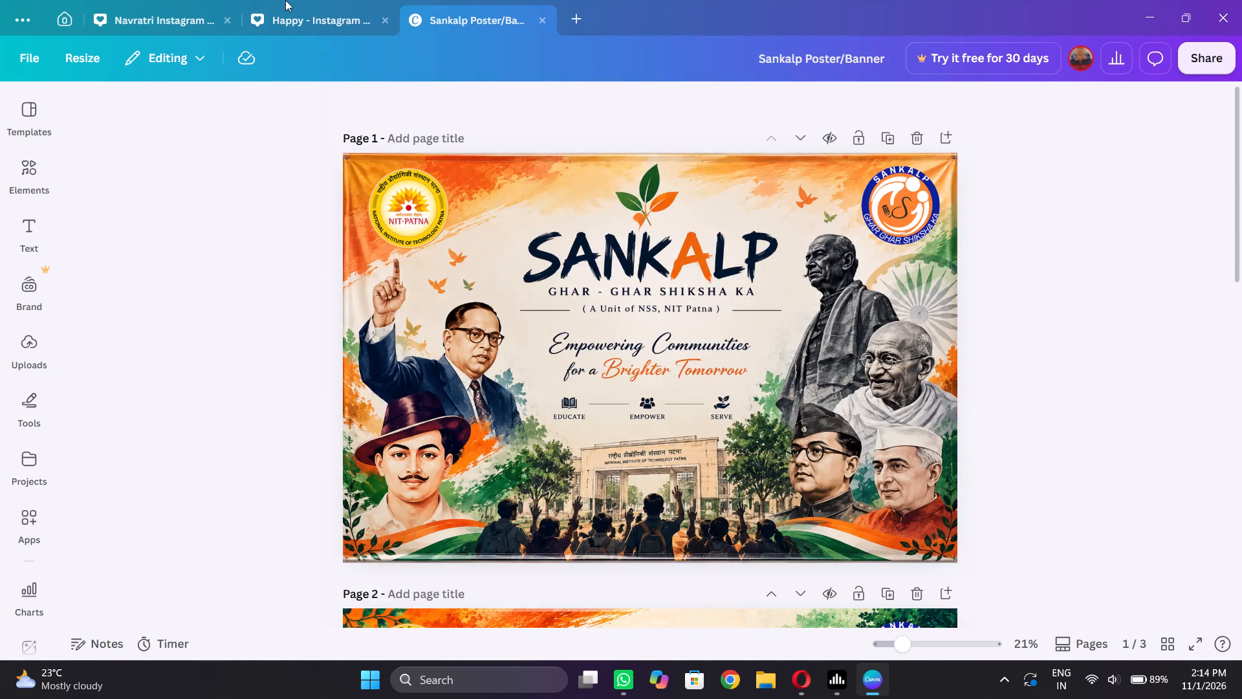
Create a new blank Instagram Story design, 1080 × 1920 px, from the social media formats.
click(72, 28)
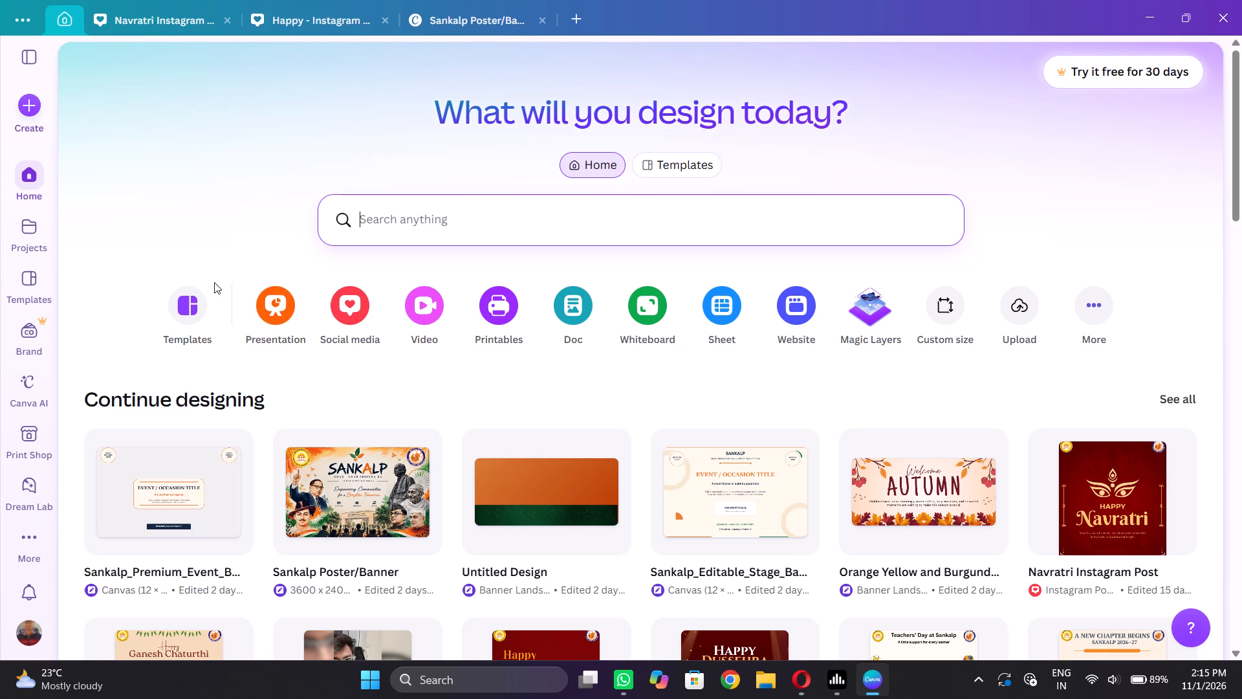
click(353, 309)
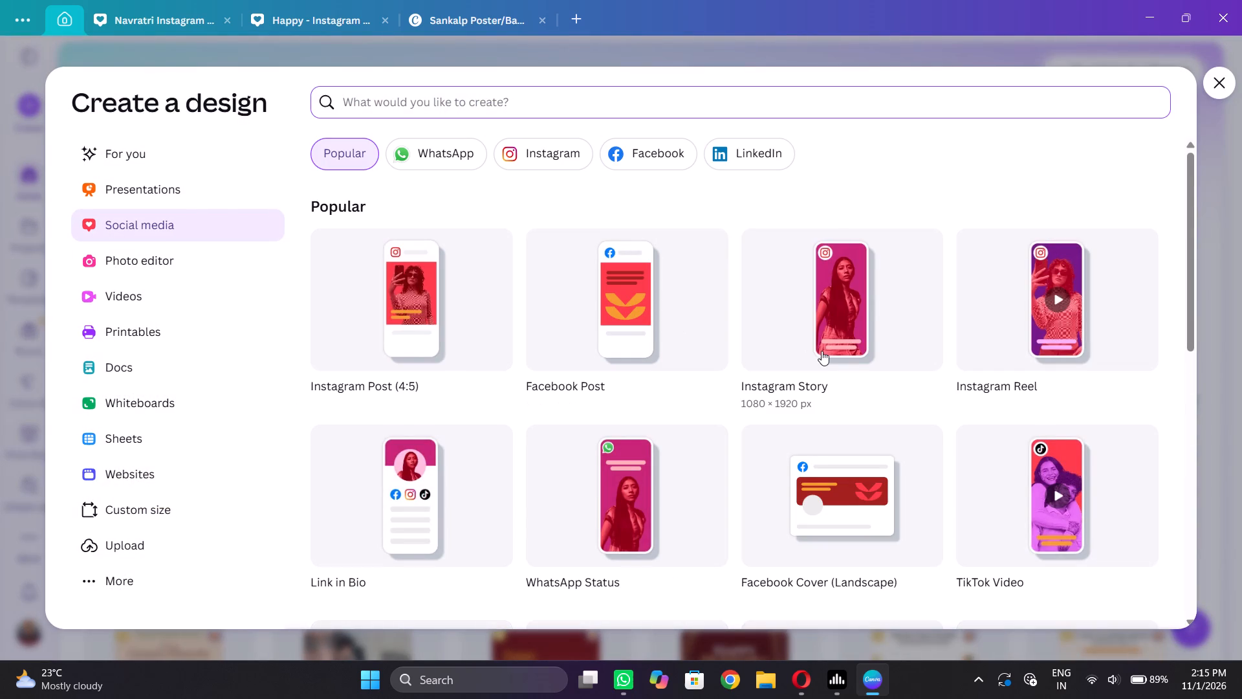
click(862, 313)
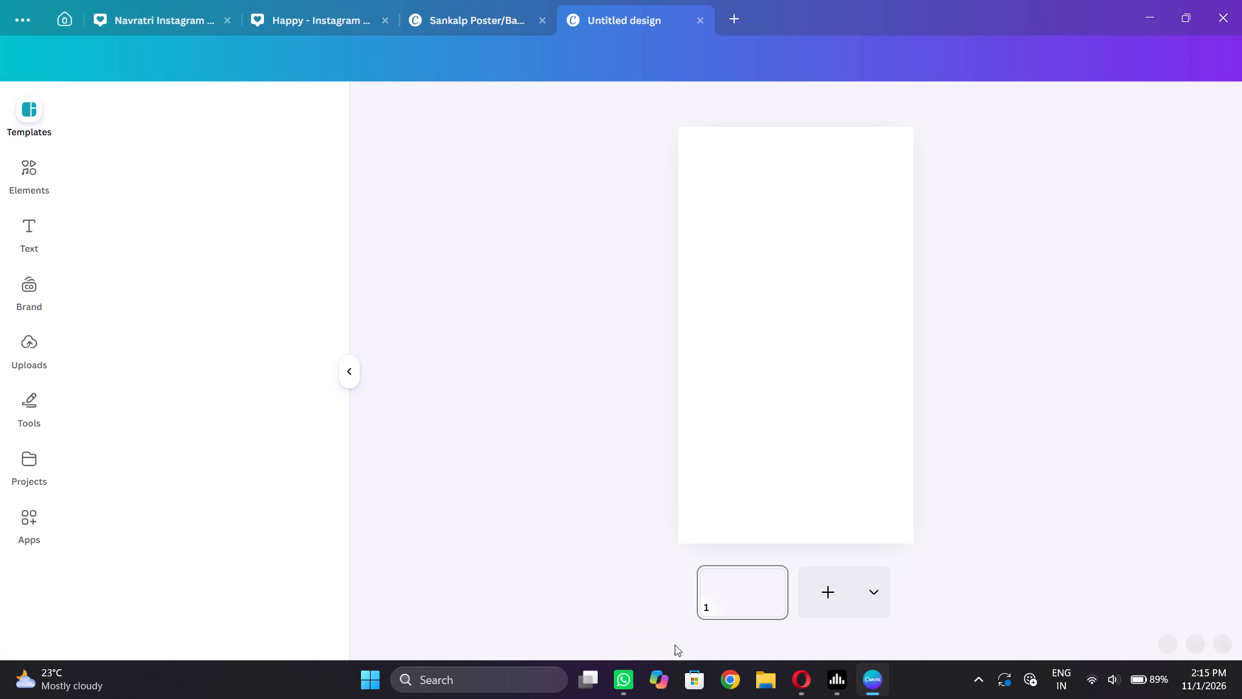
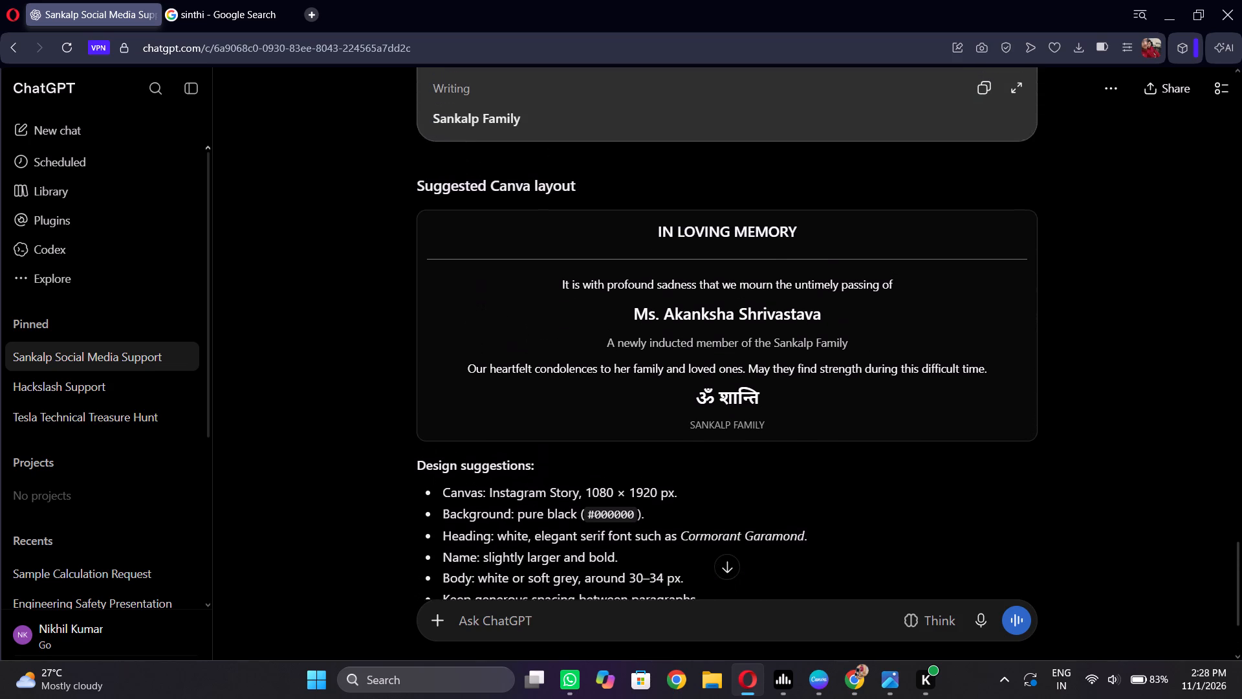
scroll(636, 422, up, 3)
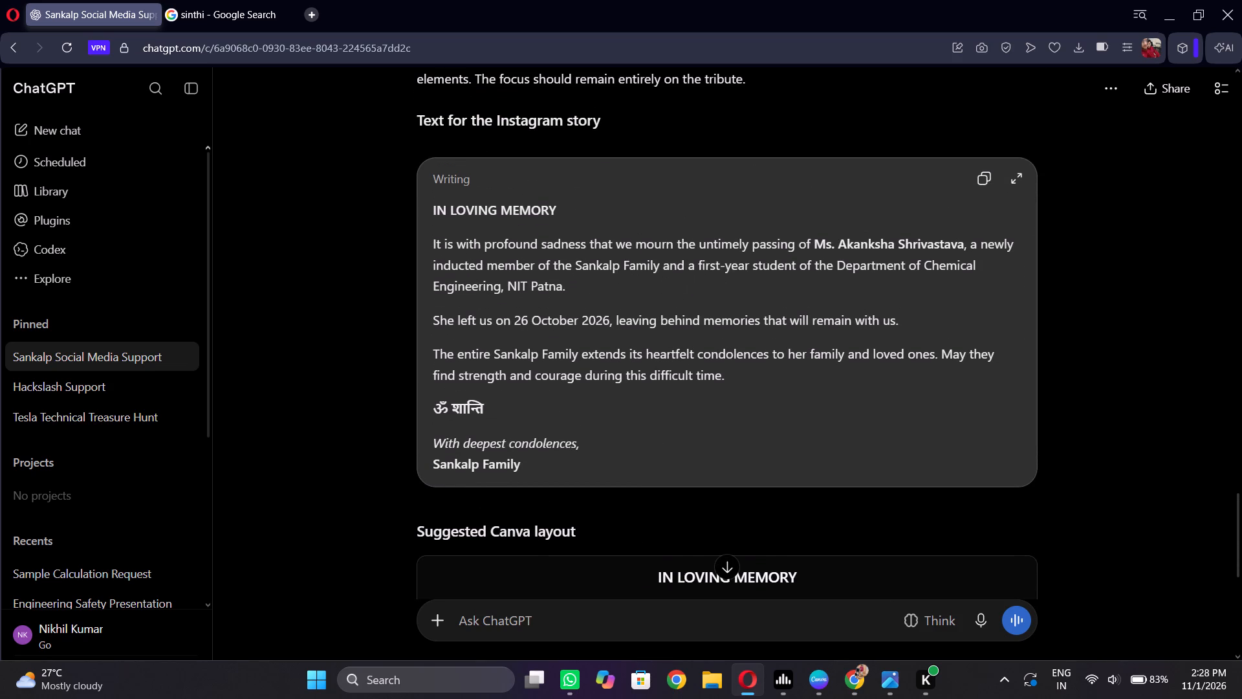
scroll(671, 440, down, 1)
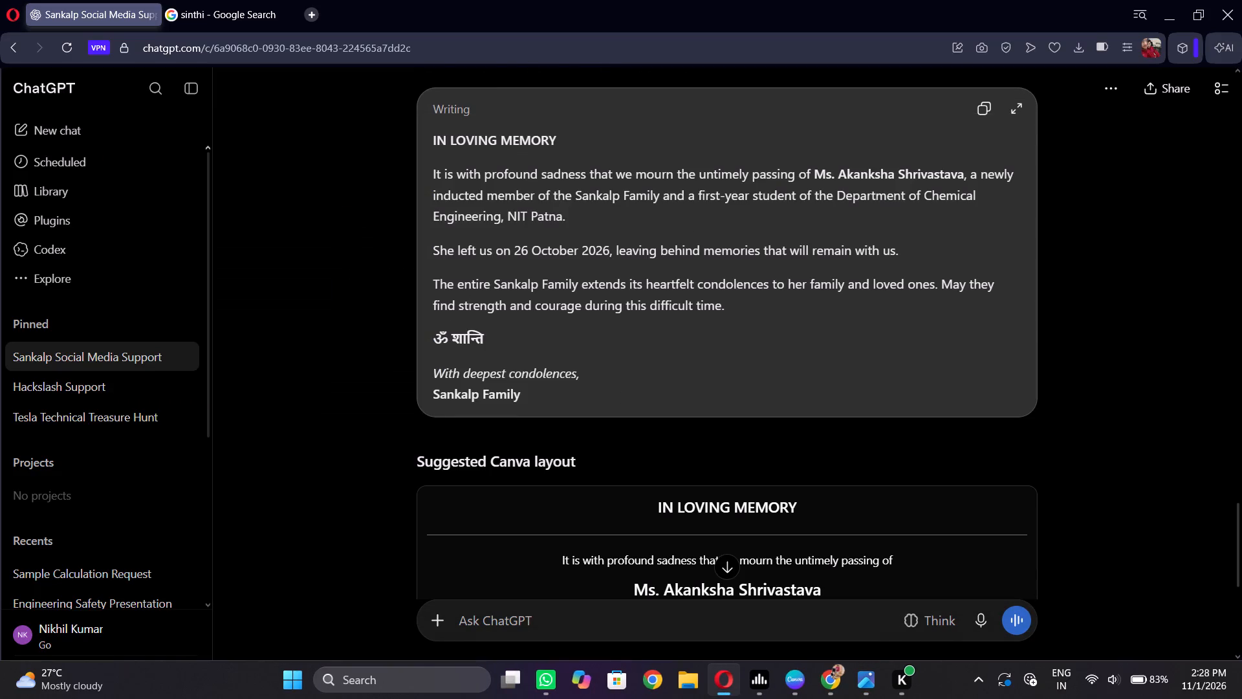
drag(570, 219, 508, 201)
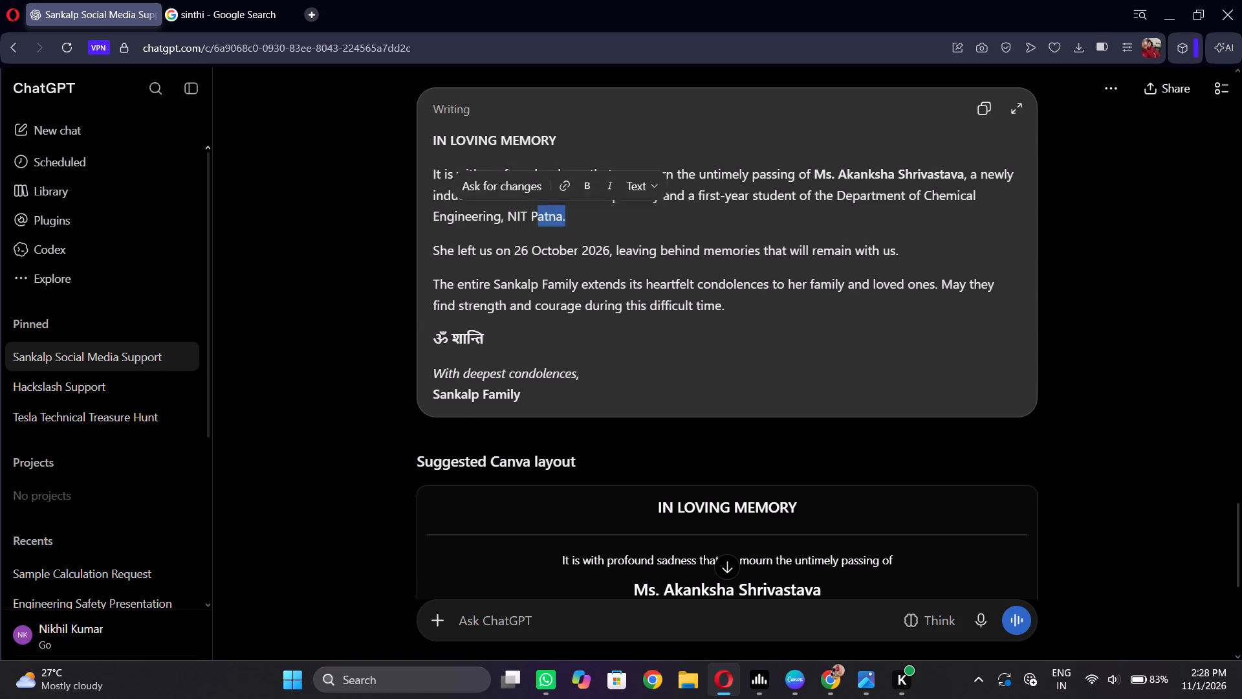
drag(508, 201, 425, 164)
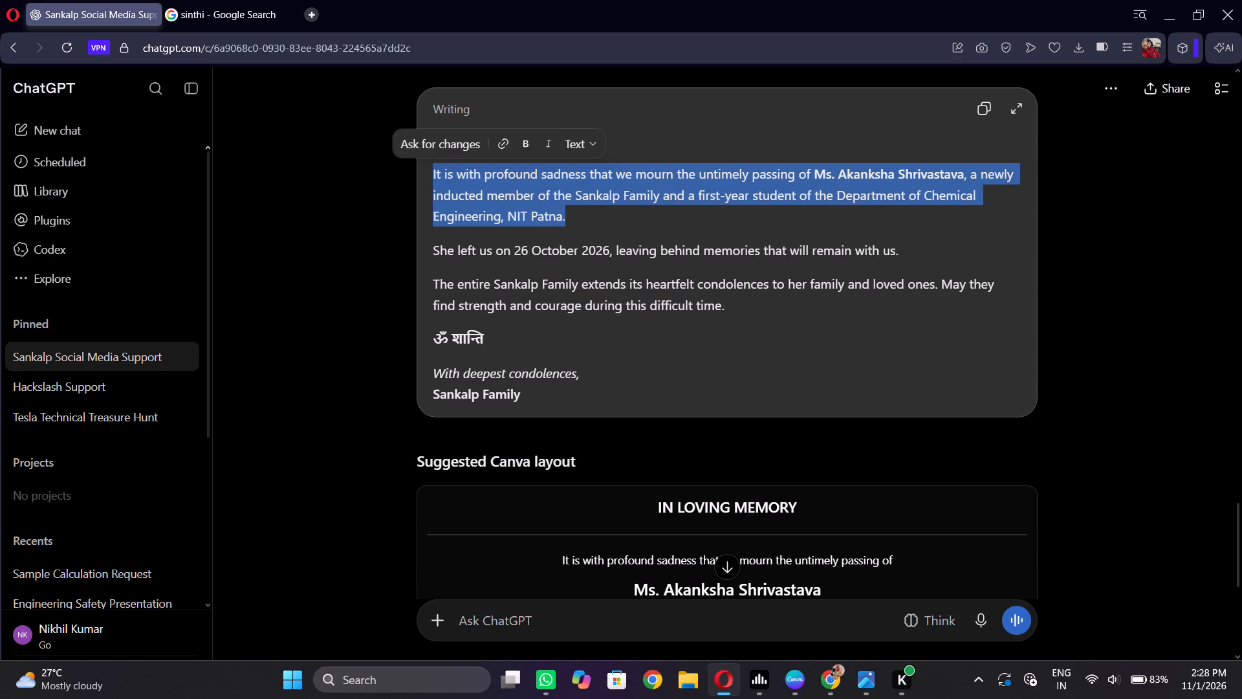
key(ctrl+c)
click(406, 348)
Review the suggested Canva layout and the design suggestions below the story text.
scroll(406, 348, down, 1)
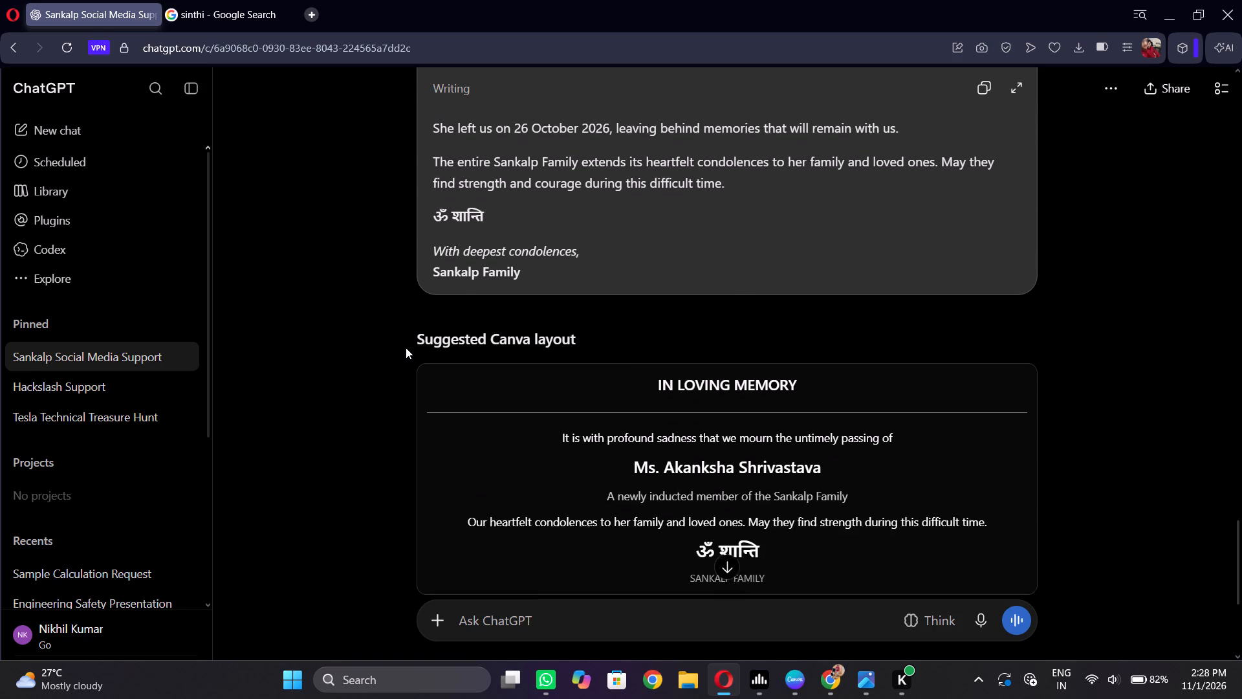
scroll(406, 348, down, 4)
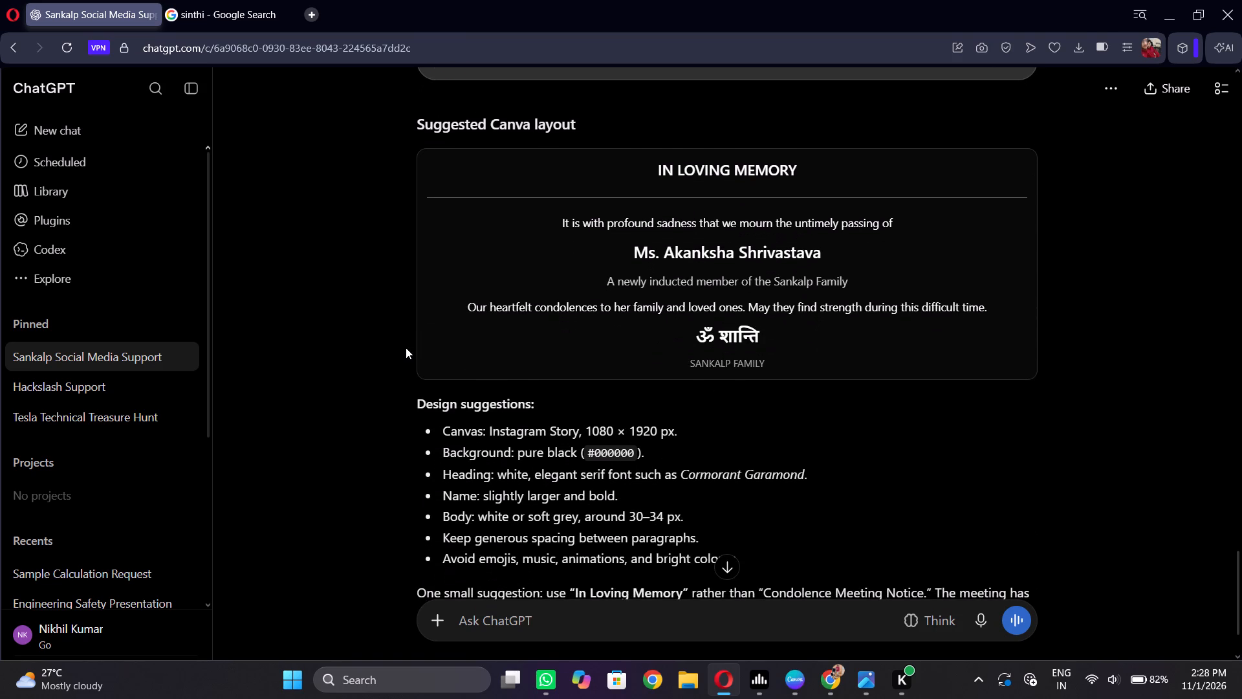
scroll(406, 348, down, 1)
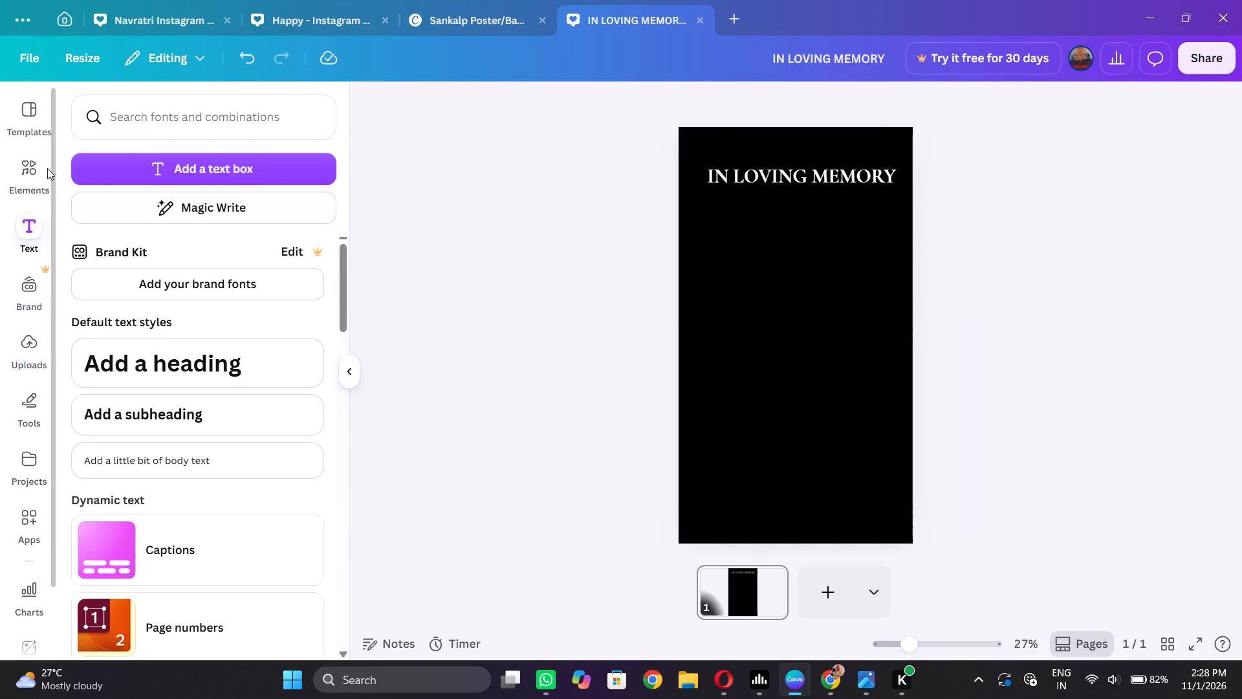
In the Canva story, add a straight line element and place it just beneath the "IN LOVING MEMORY" heading.
click(24, 168)
click(213, 115)
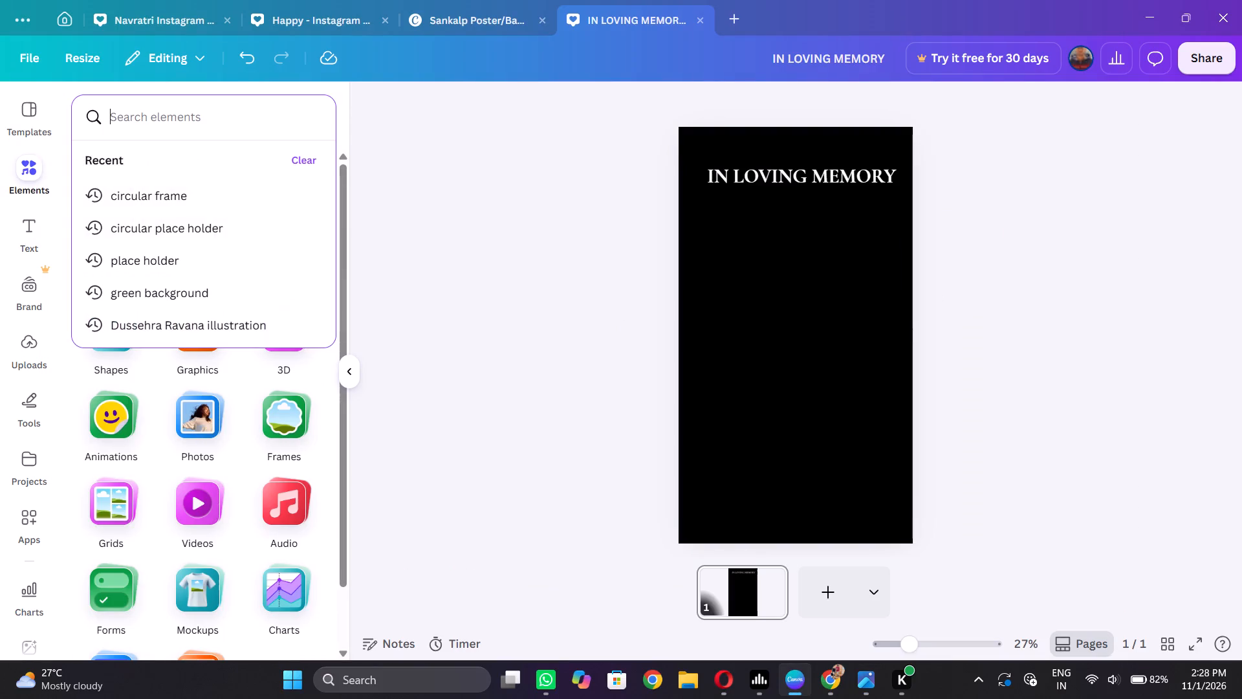
key(w)
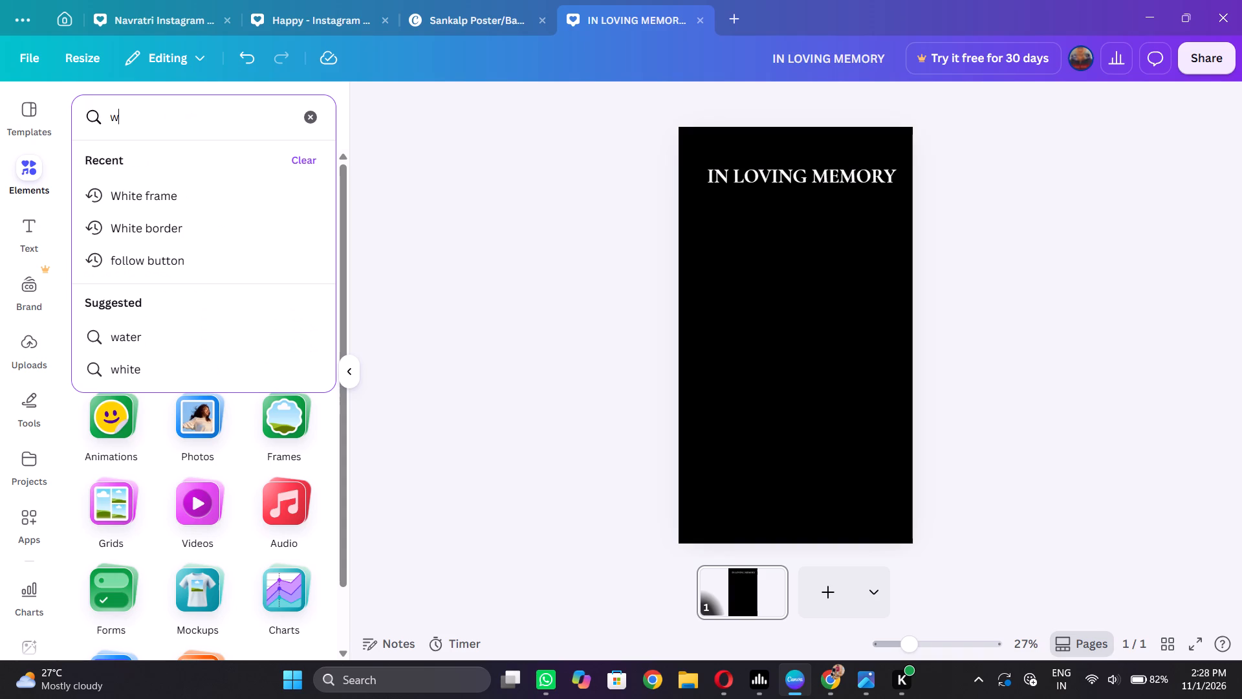
key(BackSpace)
key(BackSpace)
text(line)
click(119, 206)
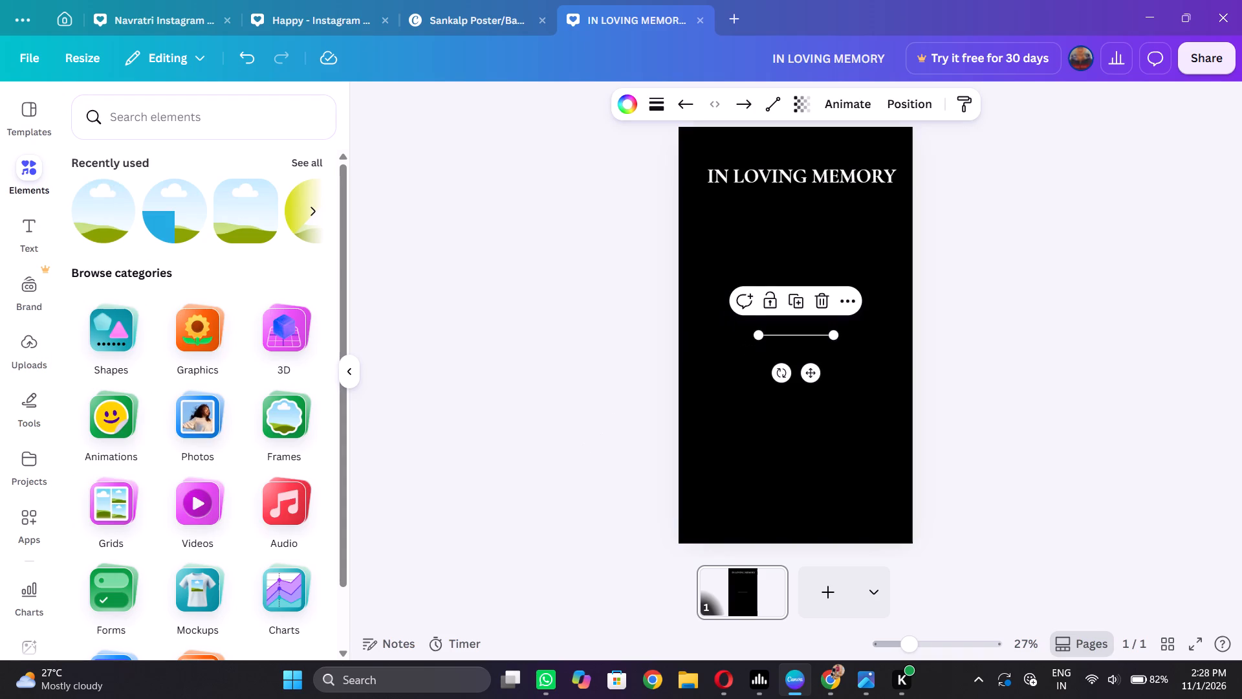
drag(812, 373, 811, 294)
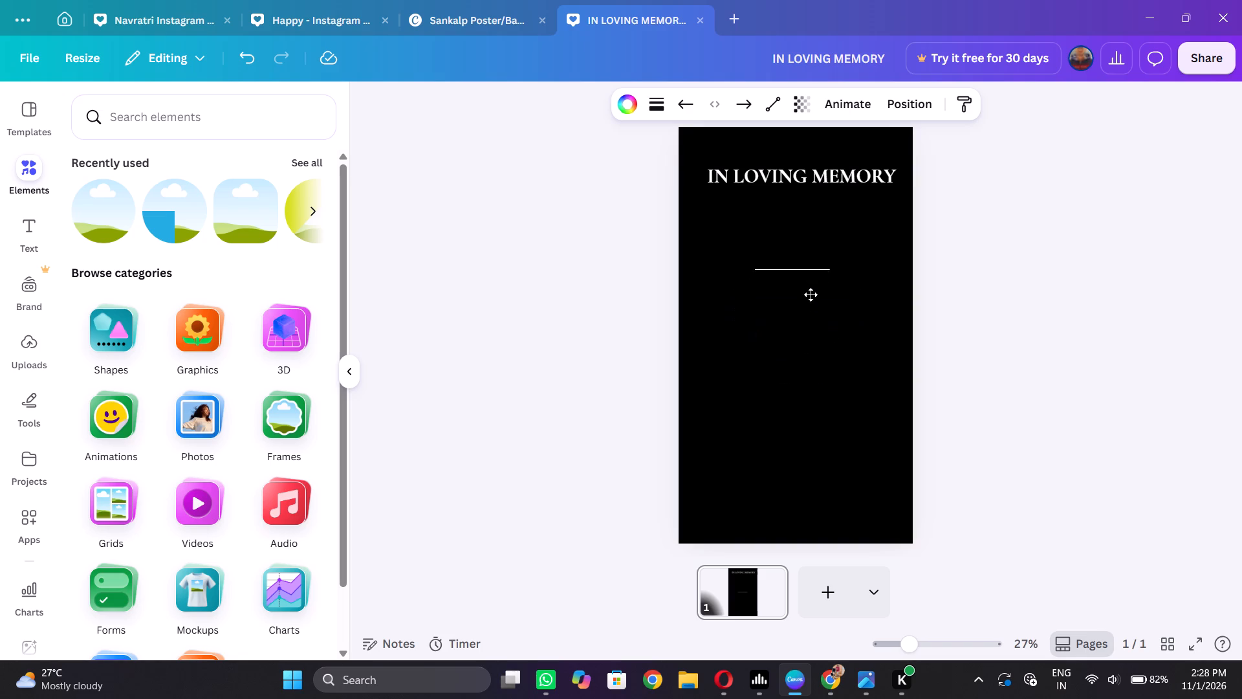
drag(811, 294, 810, 238)
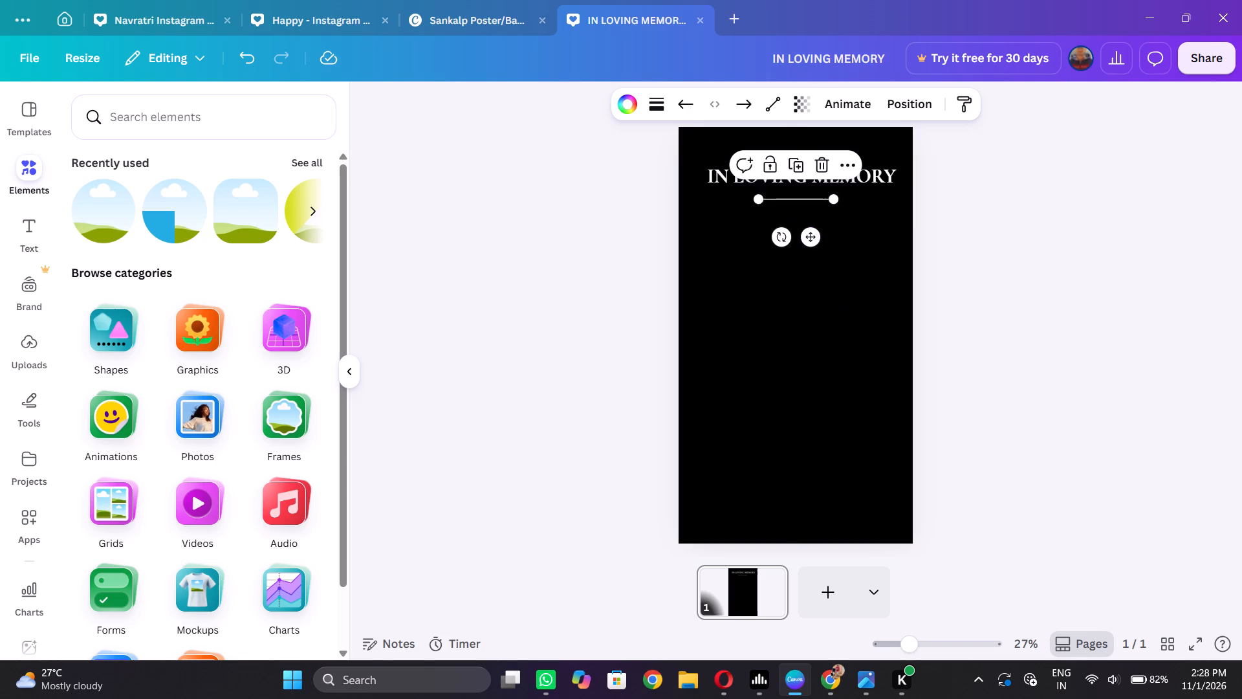
Lengthen the line at both ends to about 817, keeping it horizontal under the heading.
drag(756, 193, 744, 193)
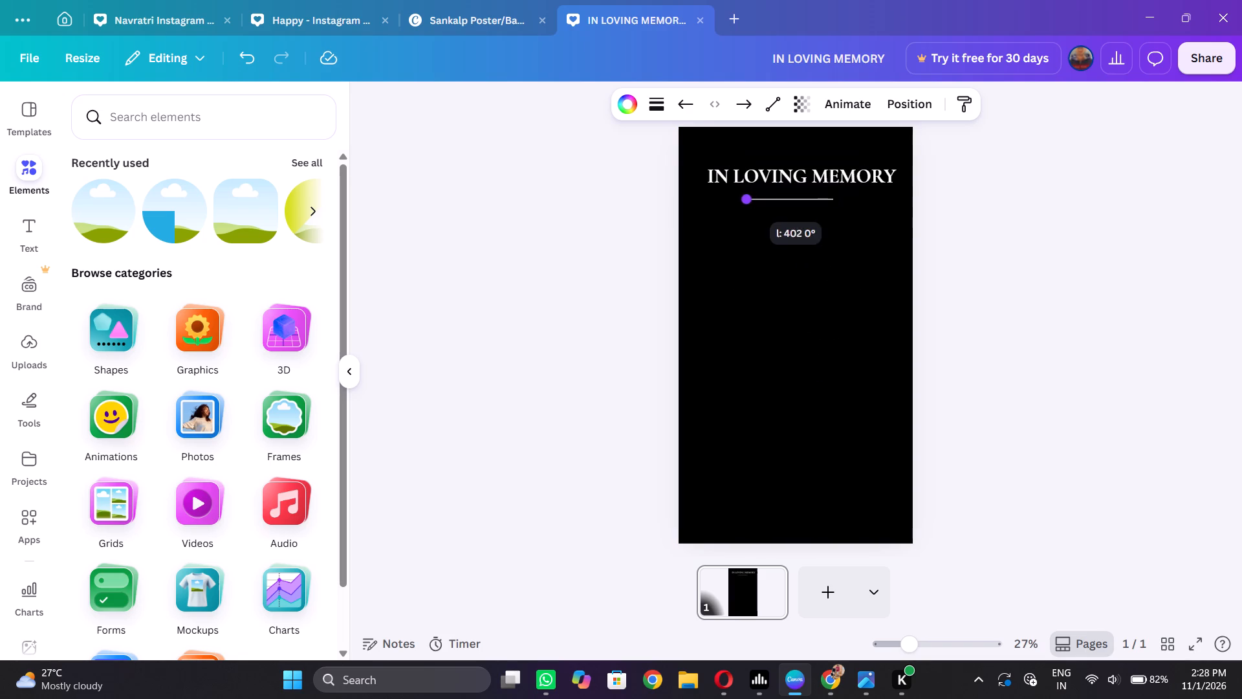
drag(744, 193, 710, 194)
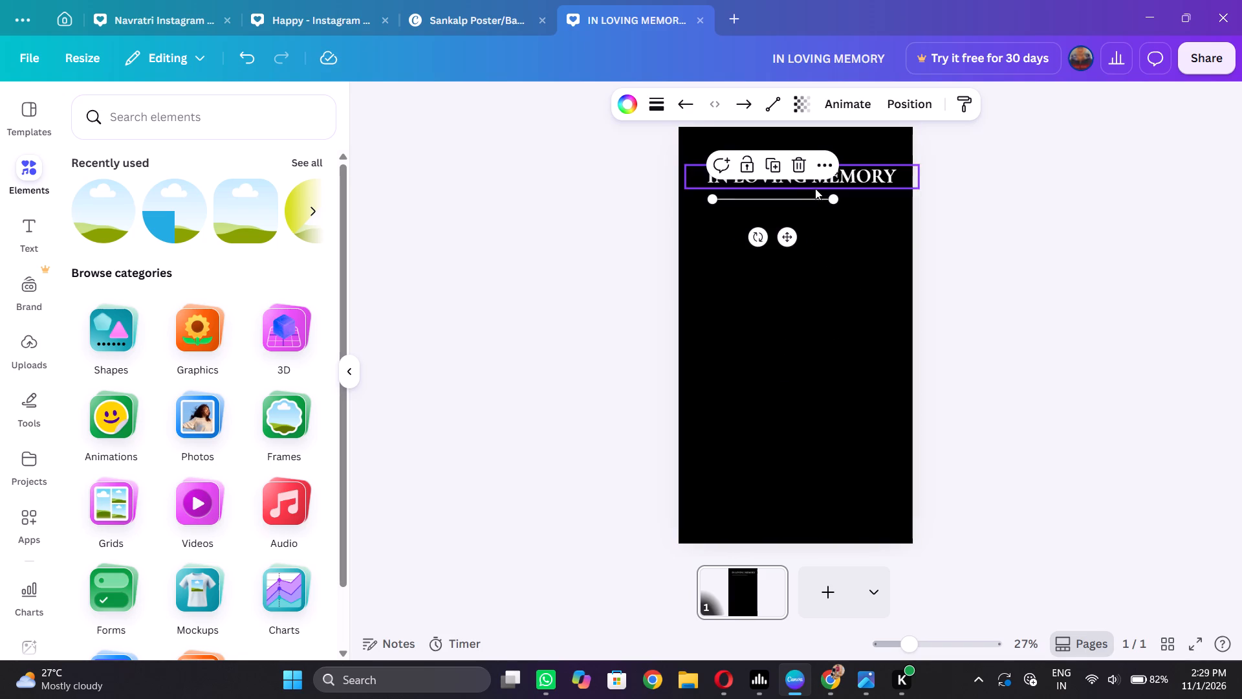
drag(834, 199, 882, 195)
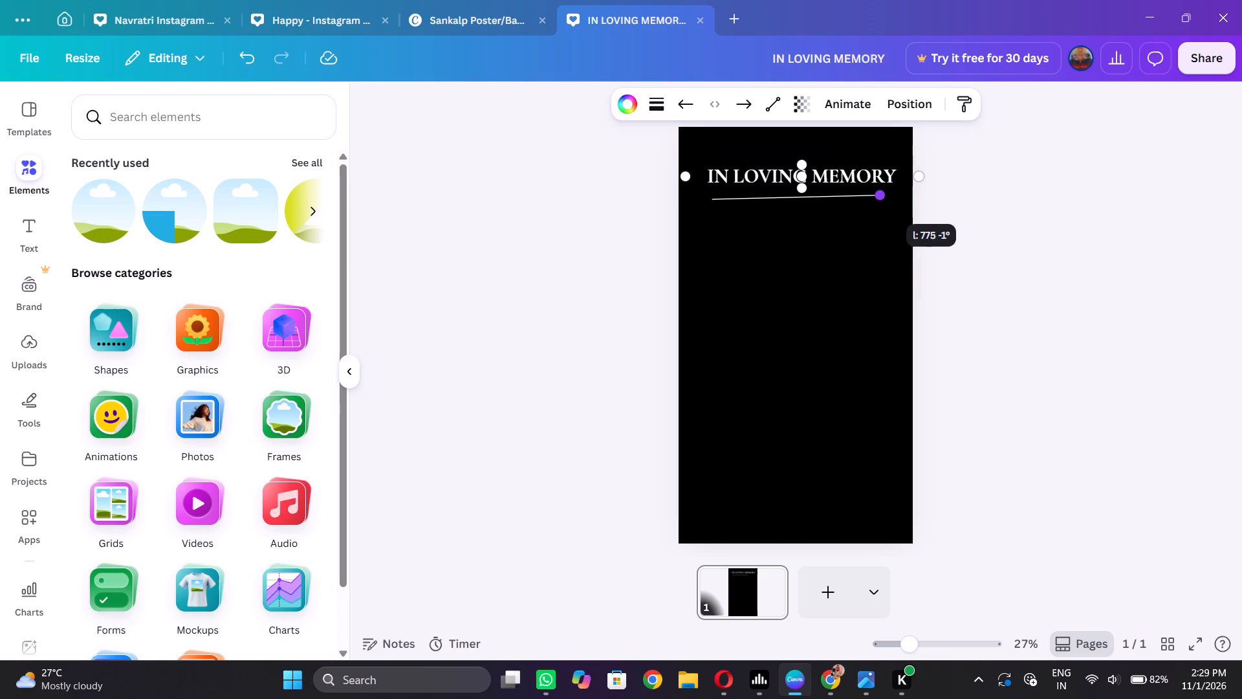
drag(882, 195, 891, 198)
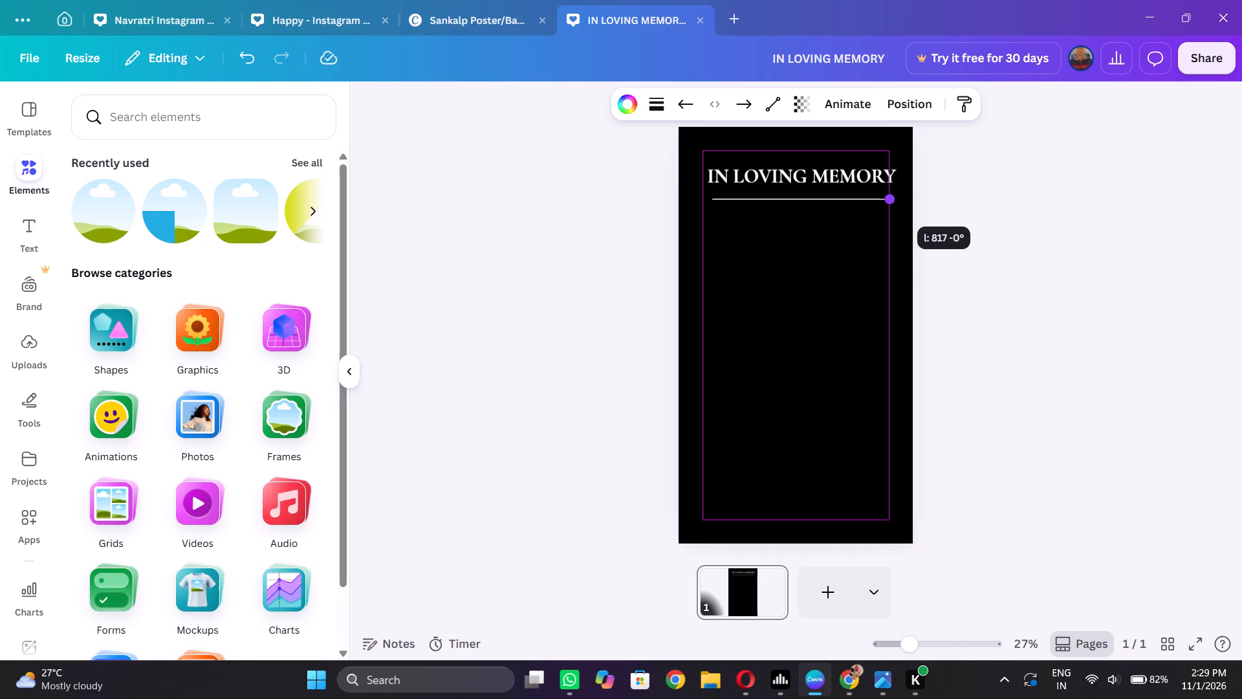
drag(891, 198, 893, 197)
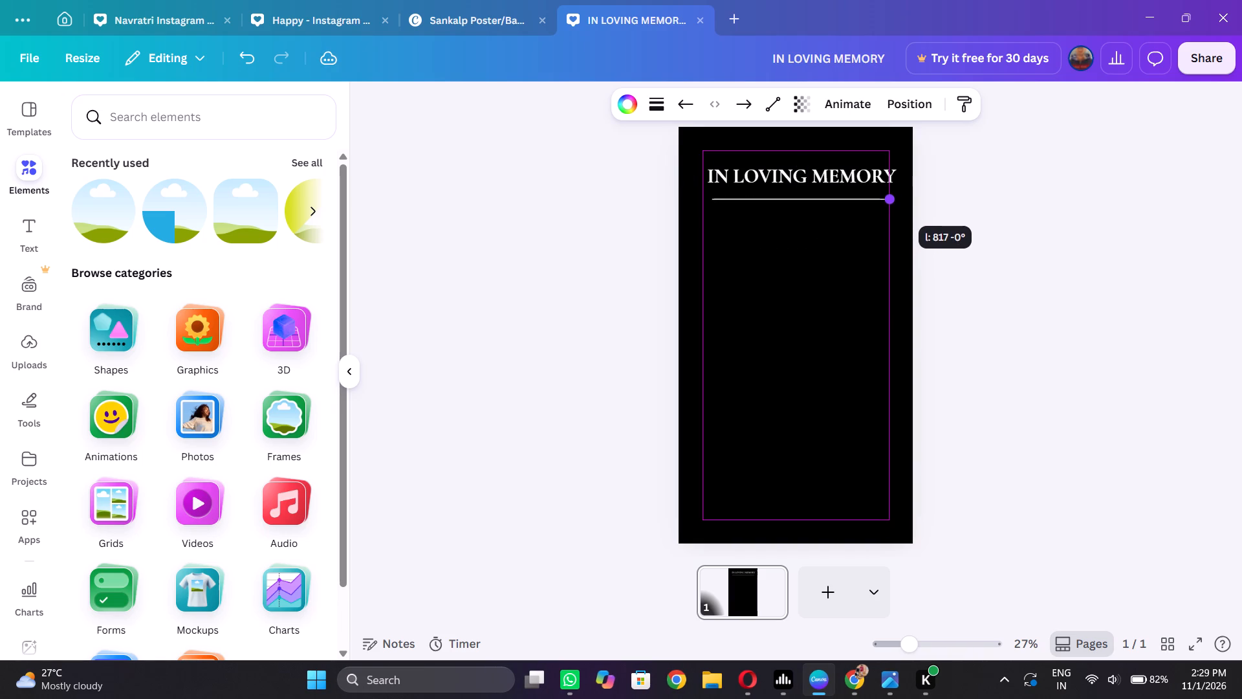
drag(893, 197, 893, 198)
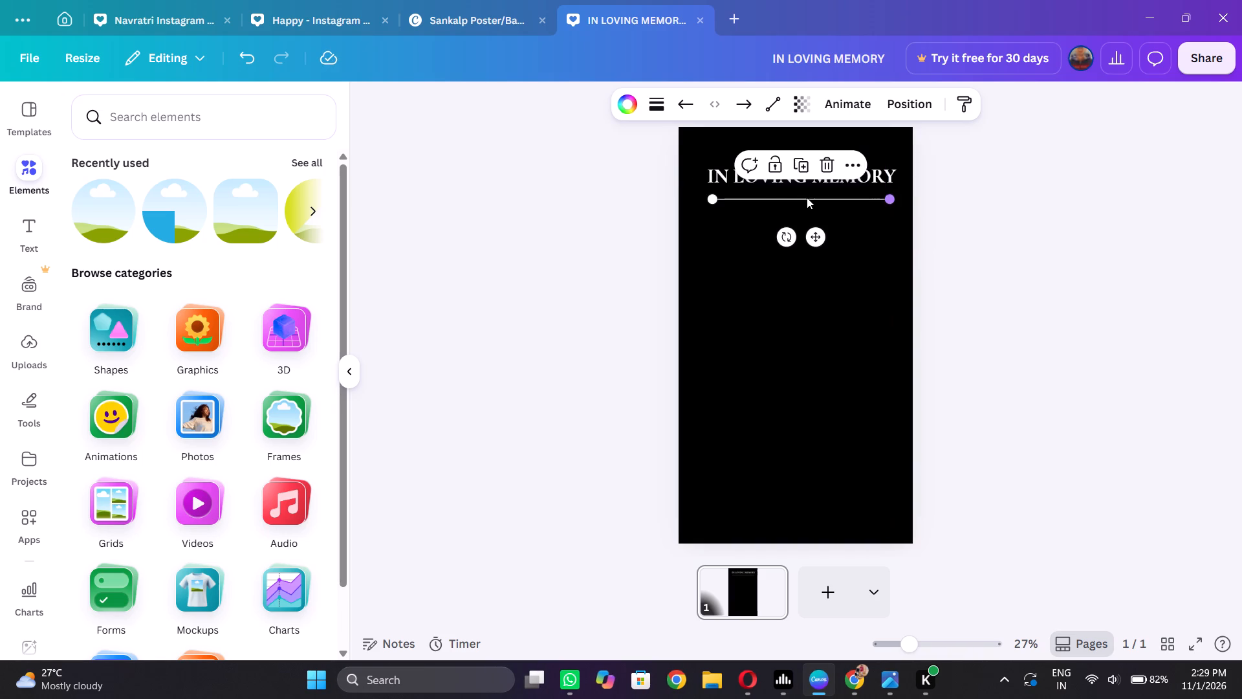
Centre the line horizontally on the page, slightly closer to the heading, and extend both ends to the page margins.
drag(812, 236, 805, 234)
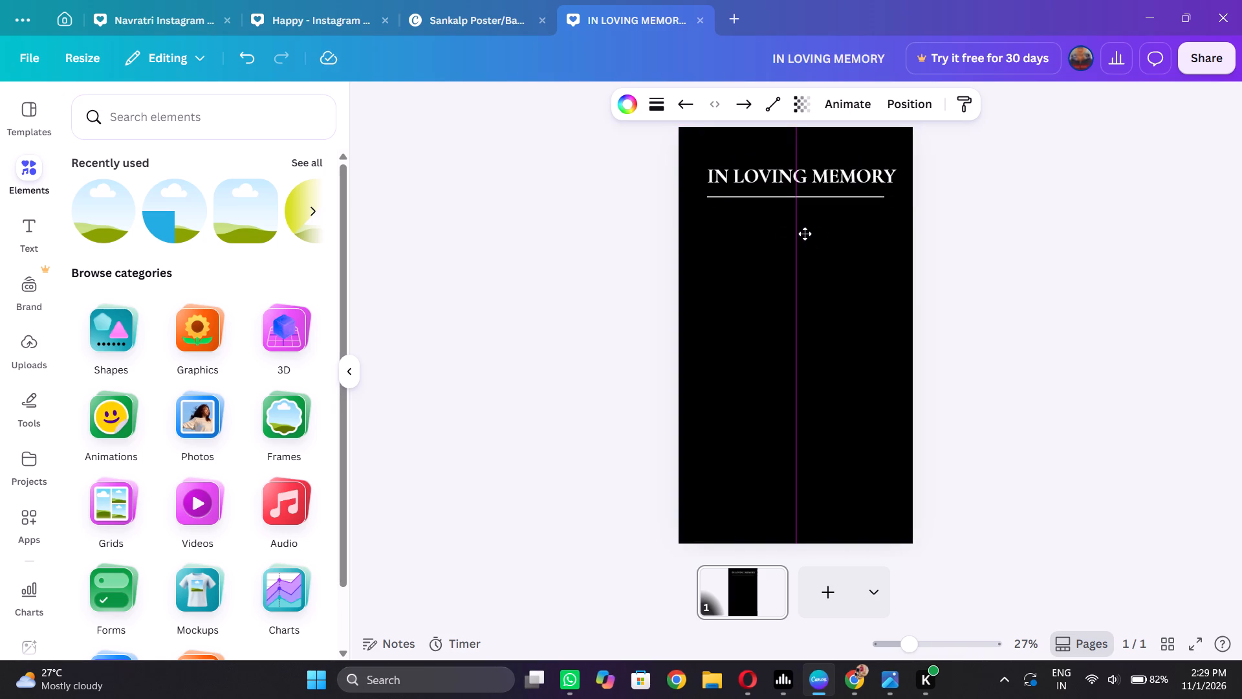
drag(805, 234, 805, 233)
drag(706, 198, 706, 198)
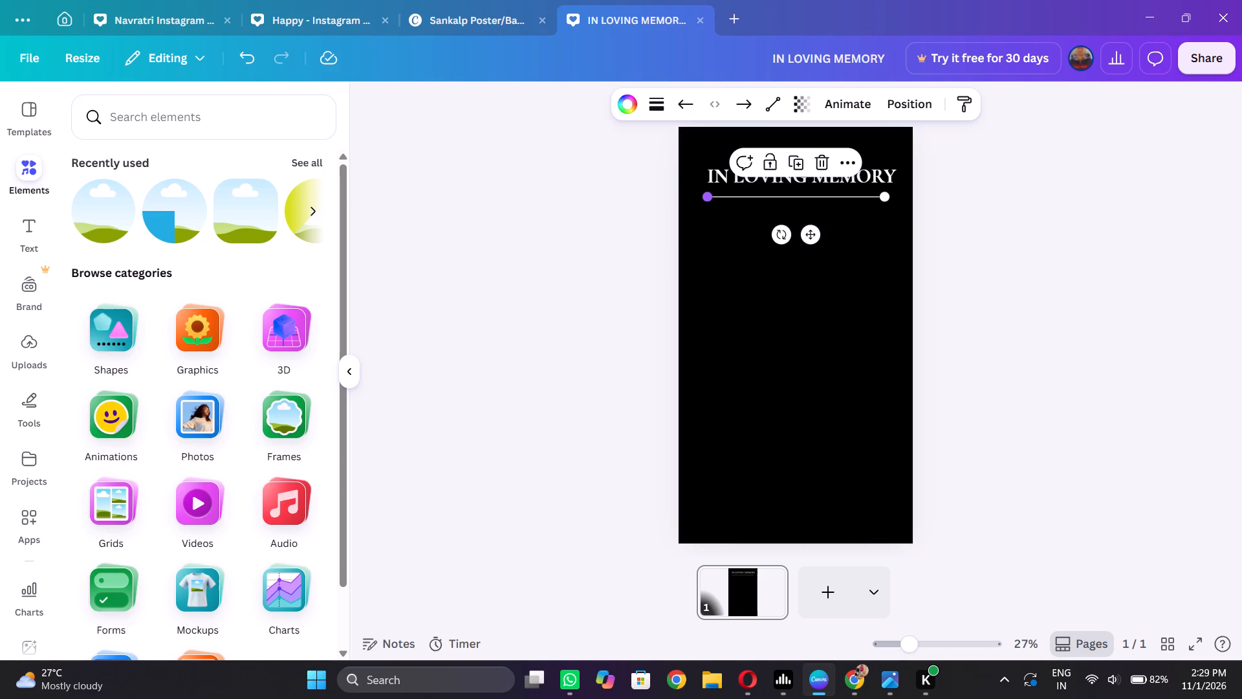
drag(706, 198, 699, 197)
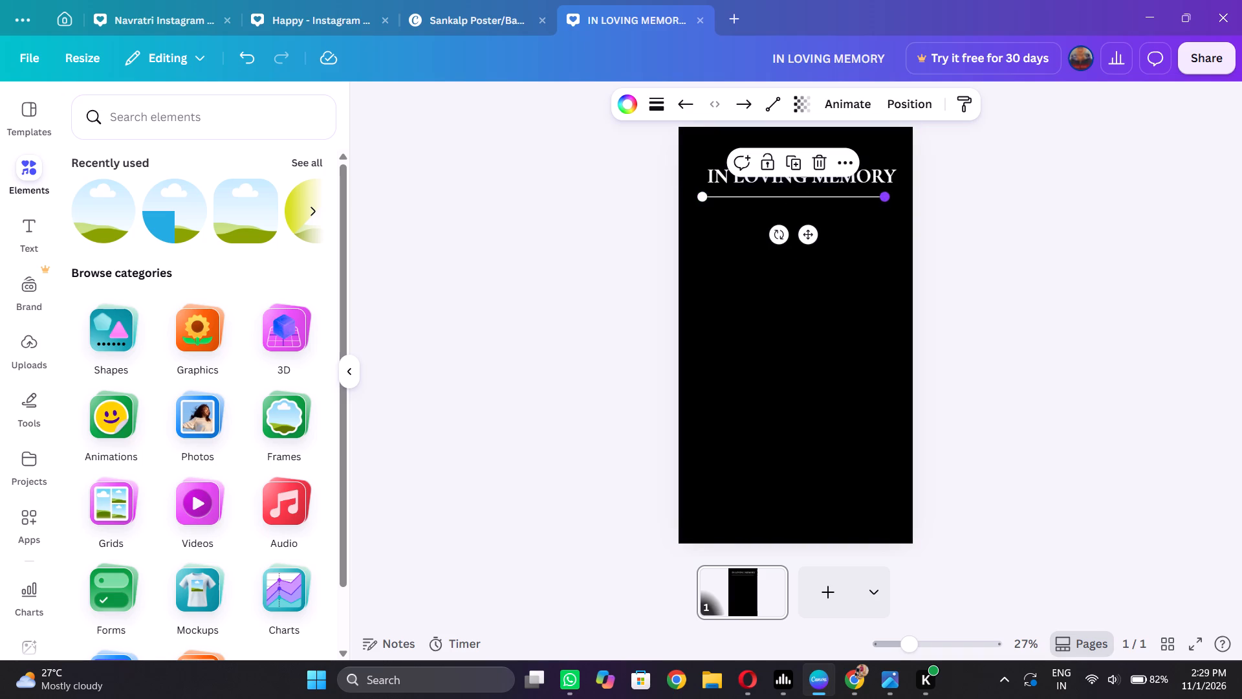
drag(882, 197, 921, 201)
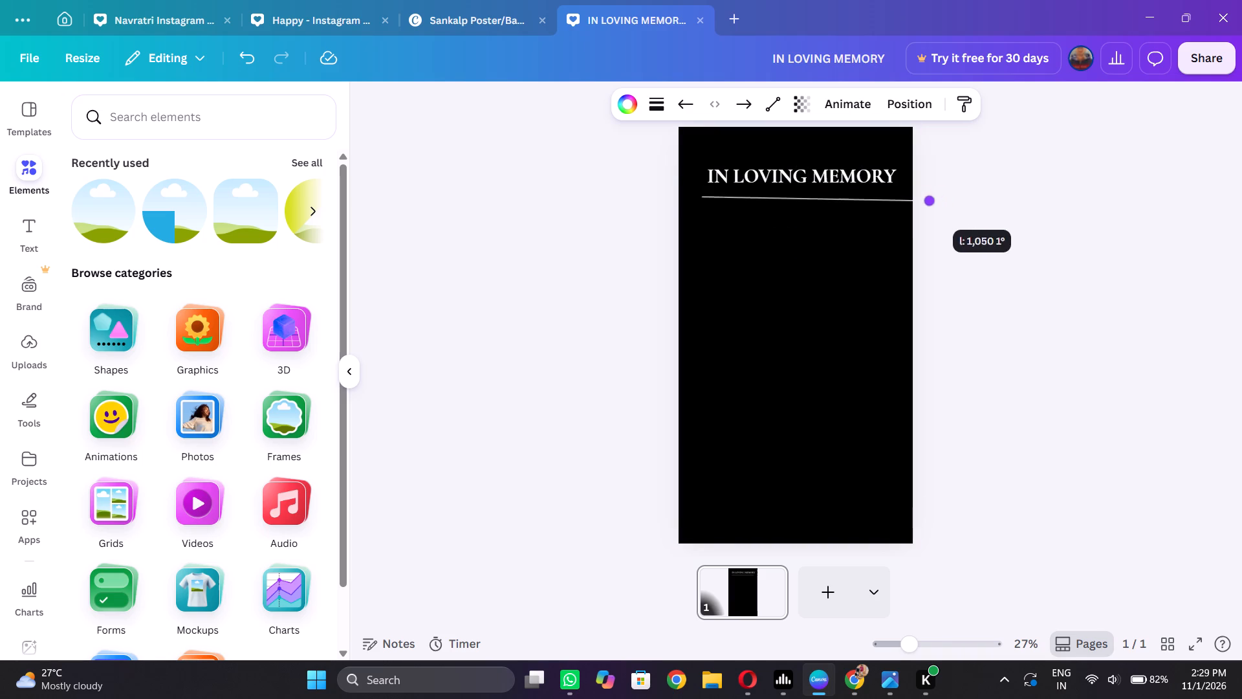
drag(921, 201, 892, 194)
click(994, 297)
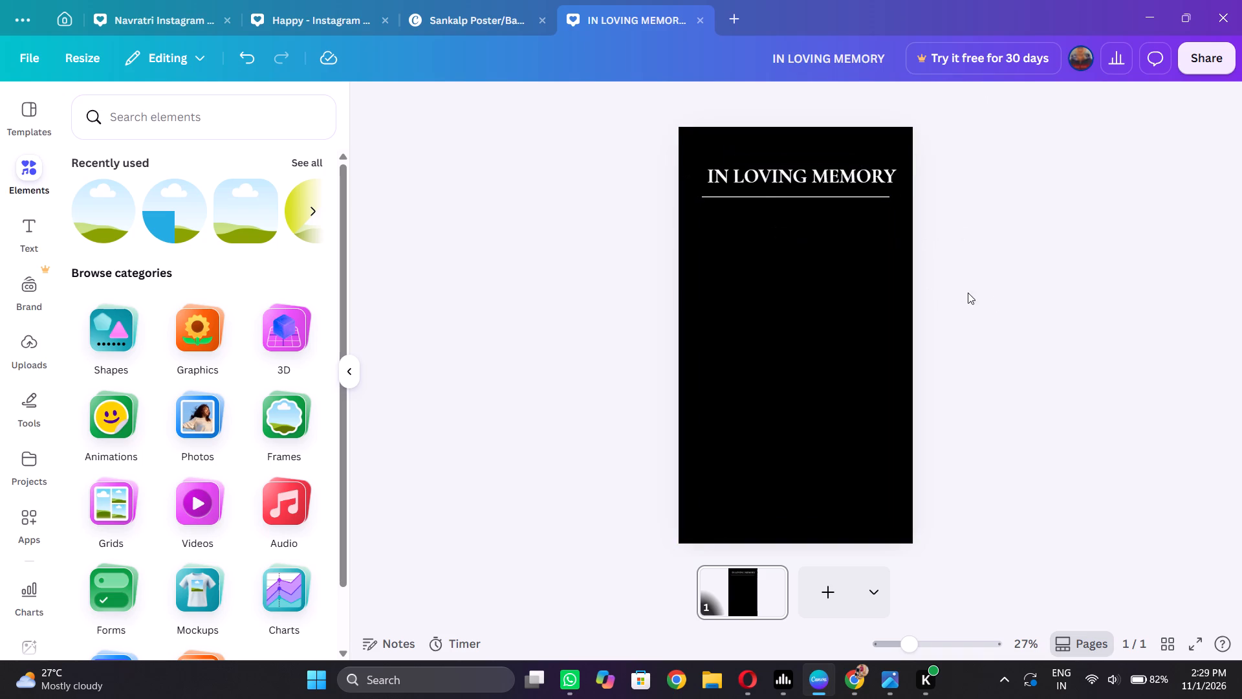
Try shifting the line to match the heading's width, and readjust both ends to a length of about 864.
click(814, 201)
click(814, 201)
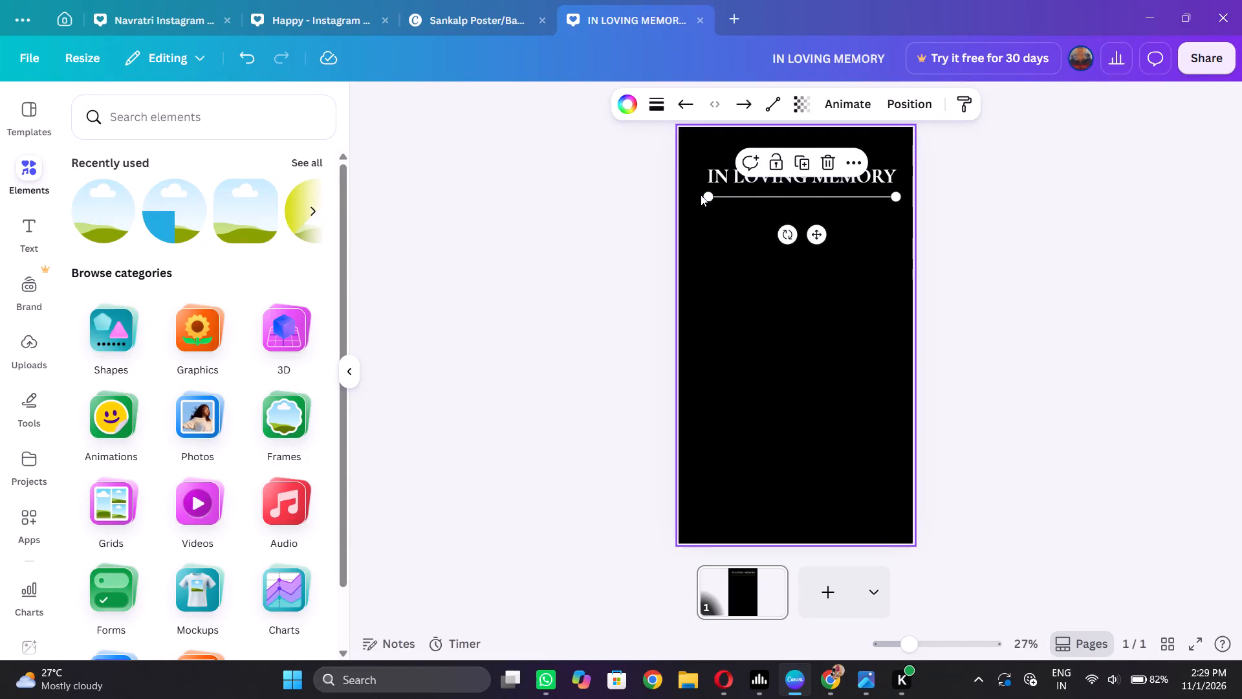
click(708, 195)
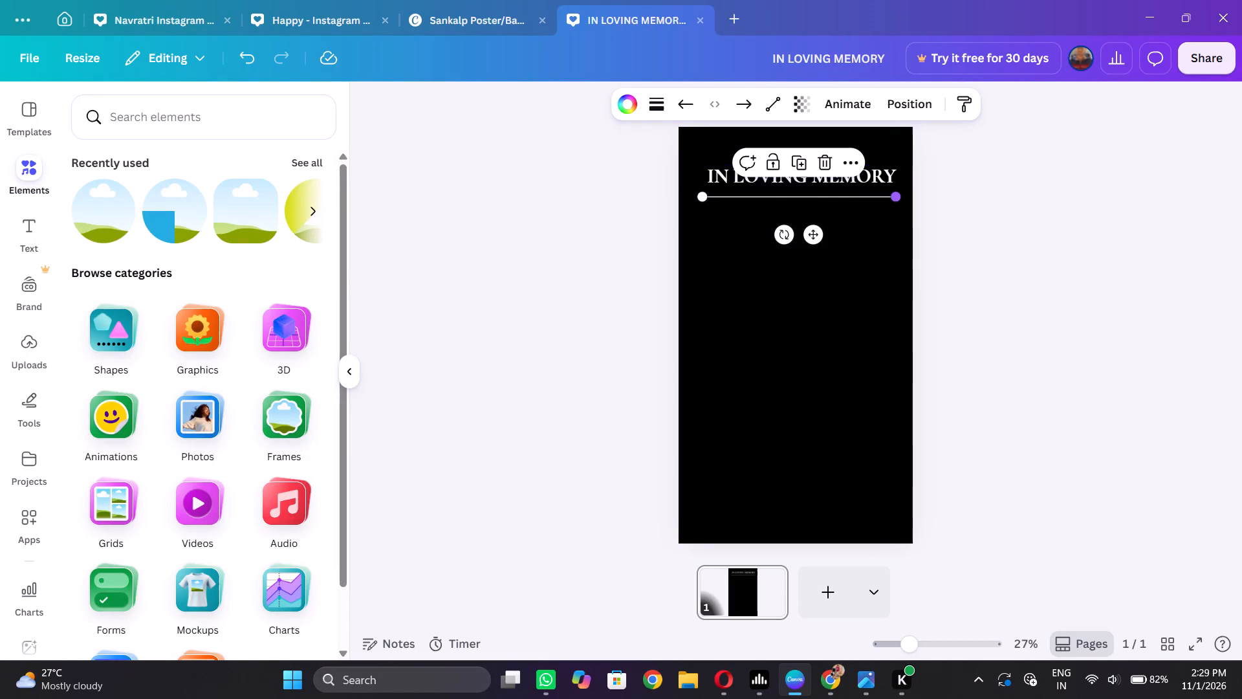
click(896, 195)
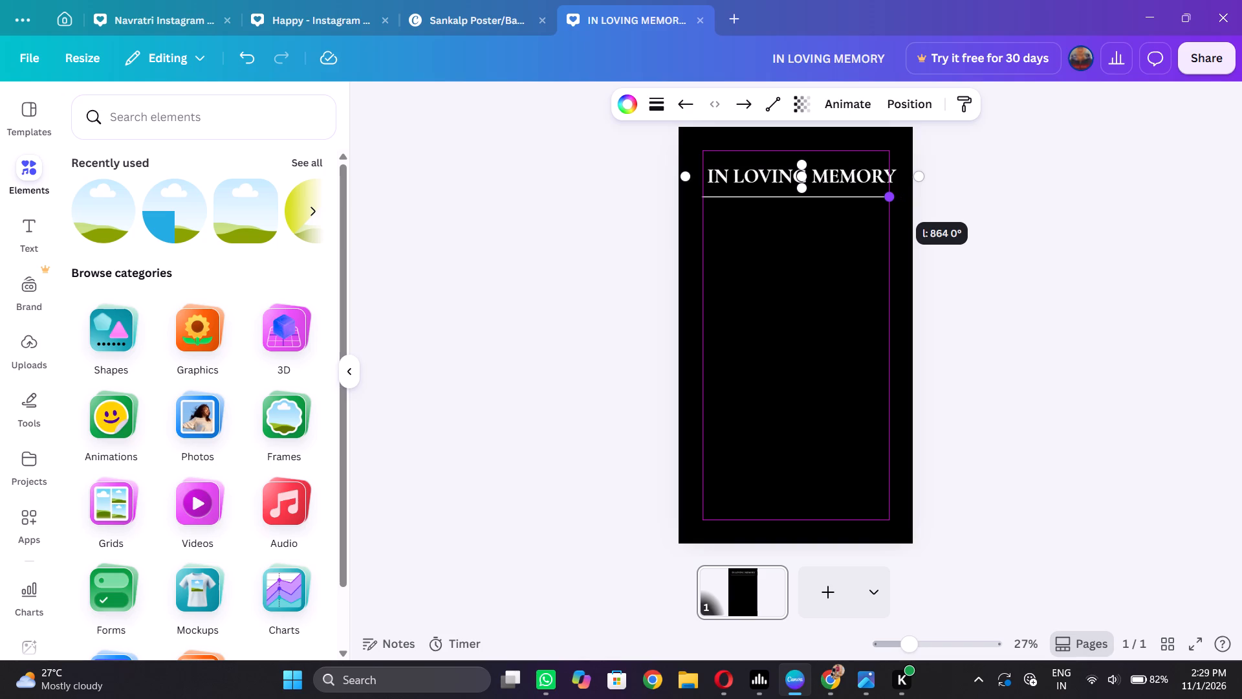
Move the "IN LOVING MEMORY" heading down so it sits centred on the page directly above the line.
click(825, 177)
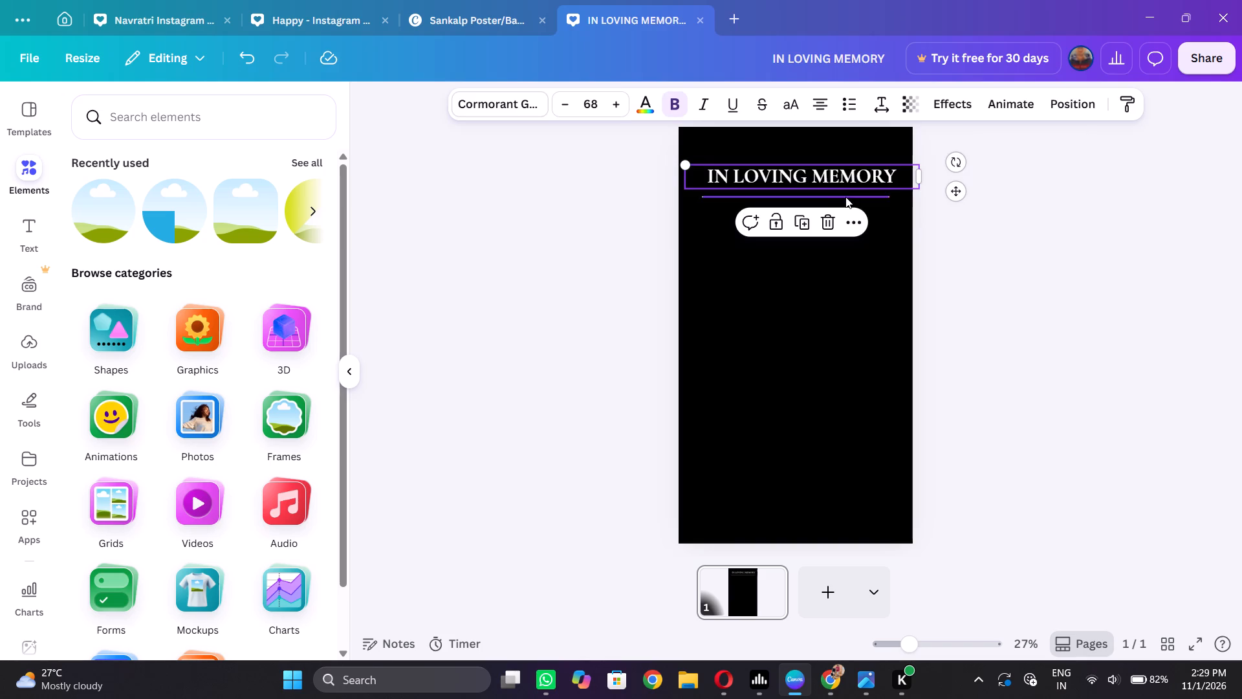
click(834, 179)
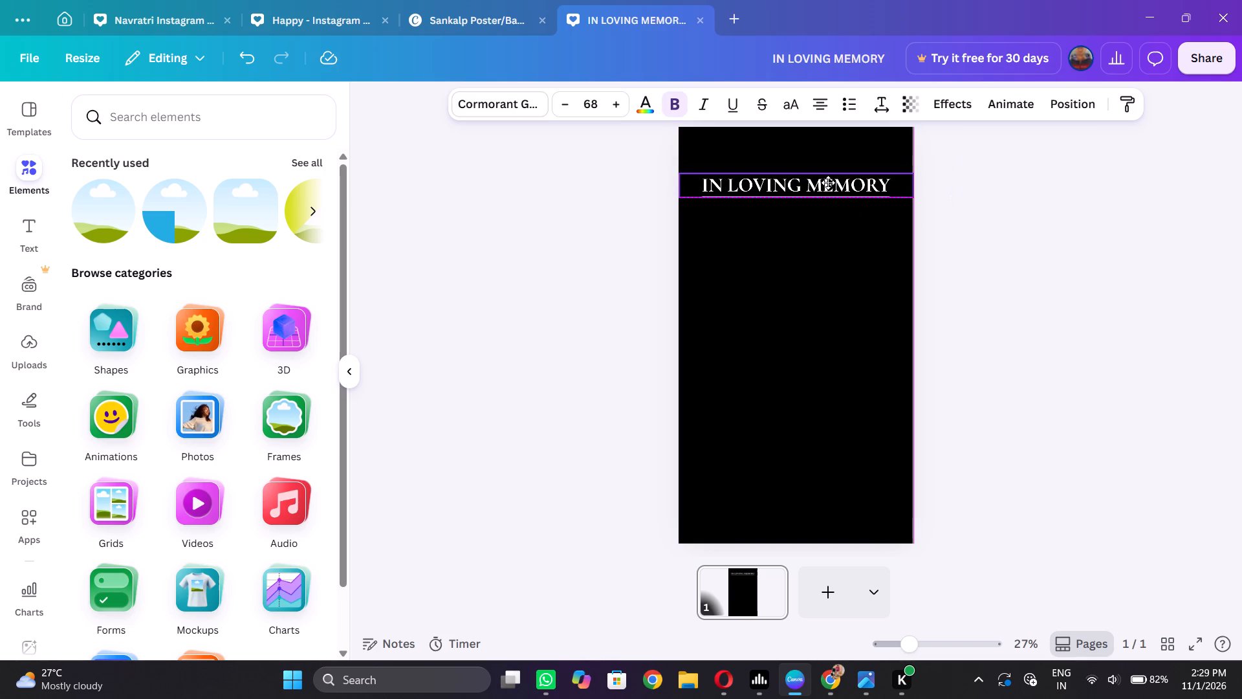
click(1021, 283)
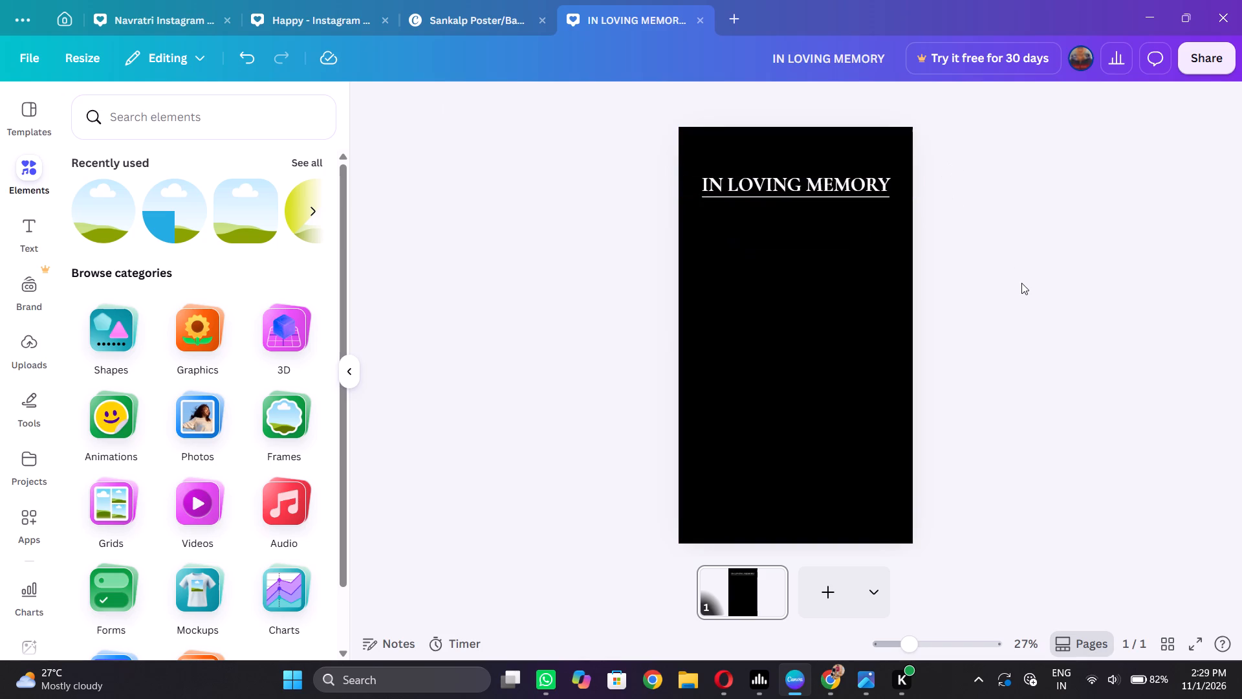
click(957, 181)
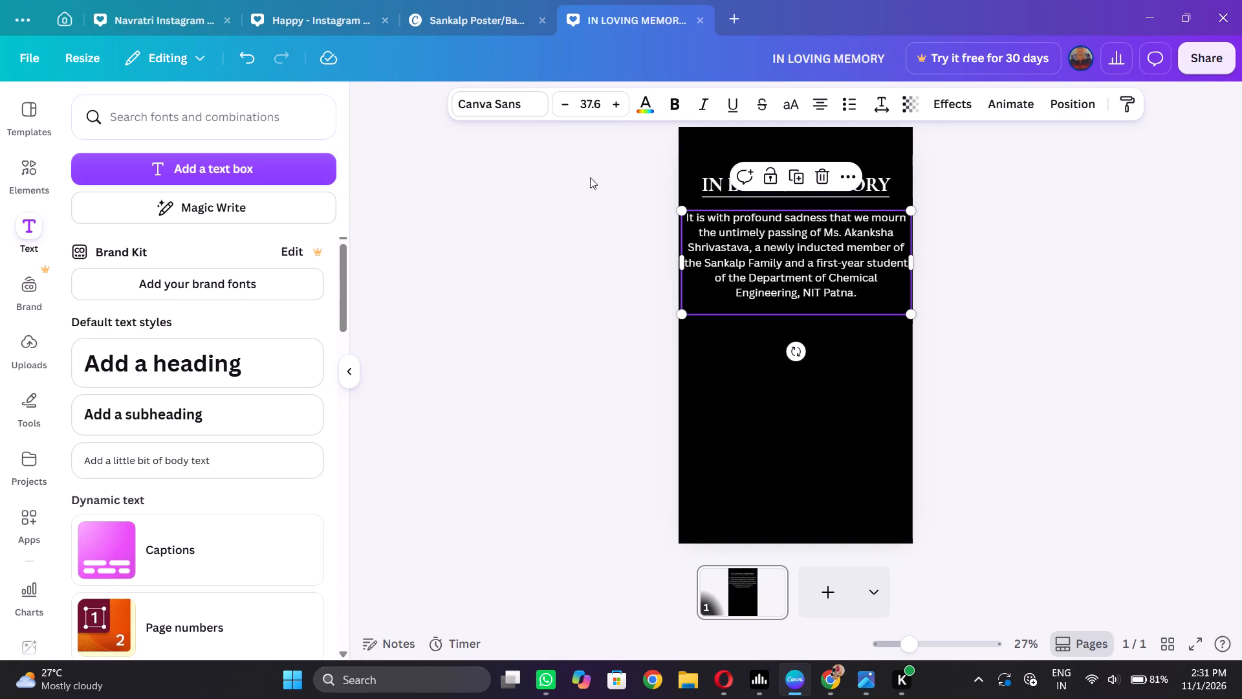
Search the fonts for "lora regular" and apply Lora to the condolence paragraph below the heading.
click(528, 105)
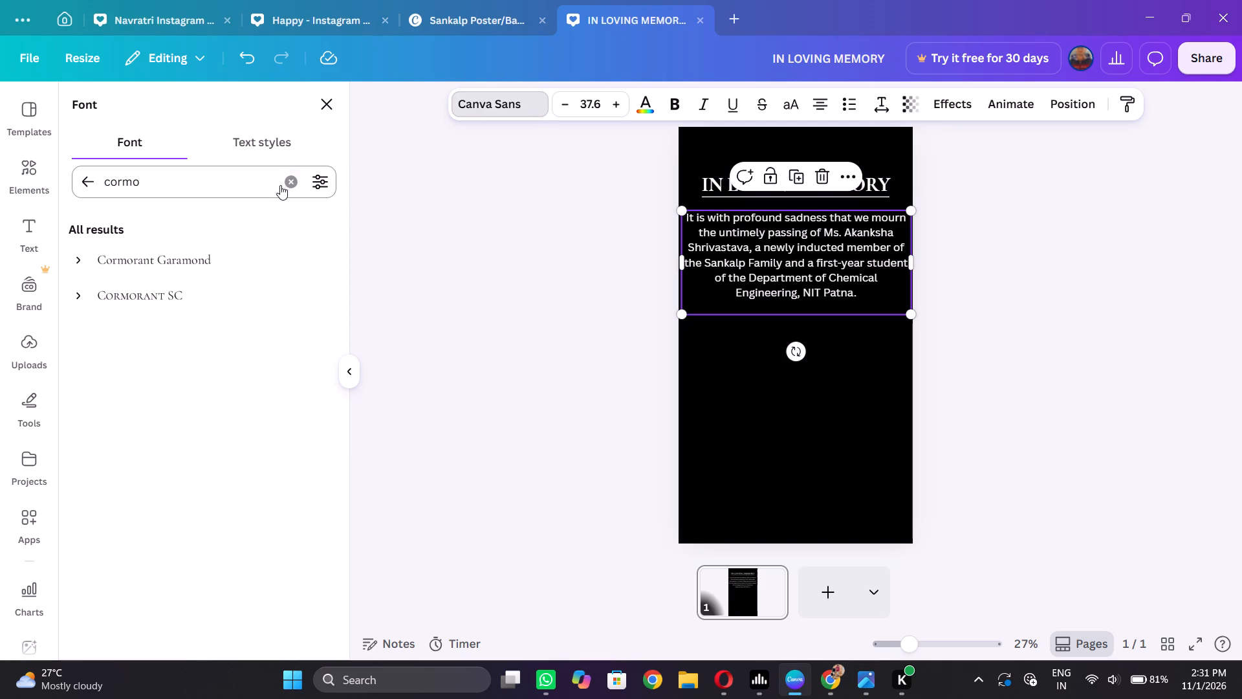
click(287, 185)
text(lora)
key(space)
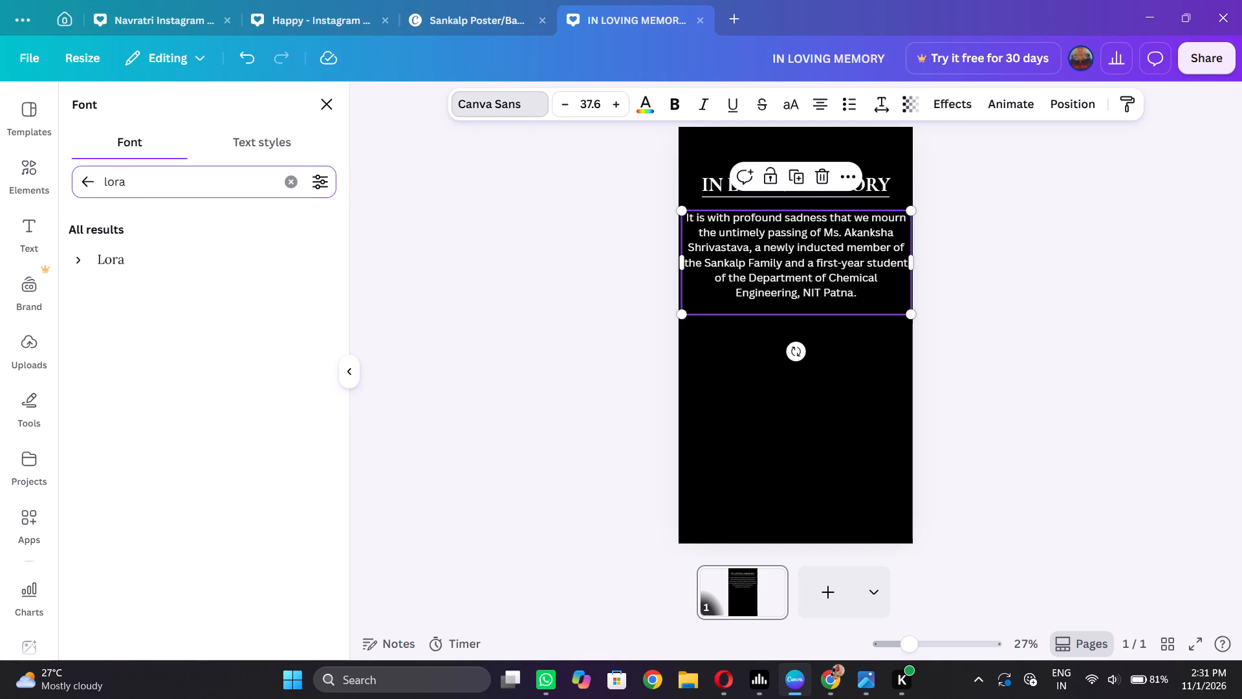
text(re)
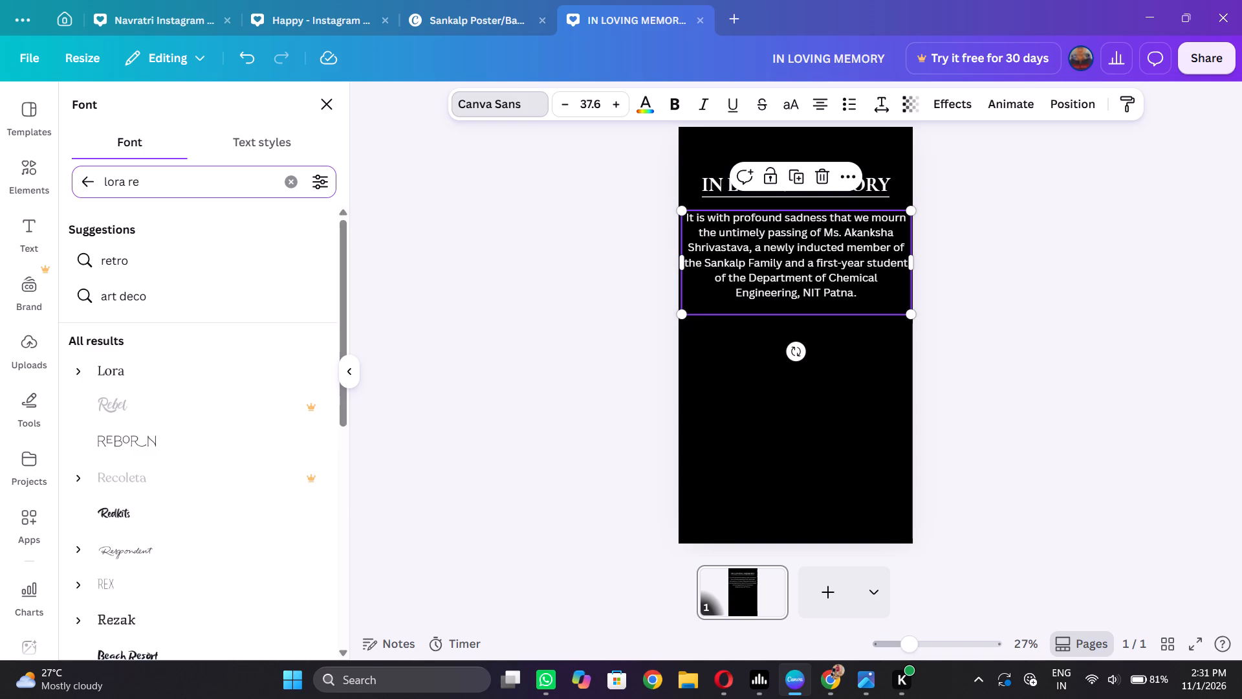
key(e)
key(BackSpace)
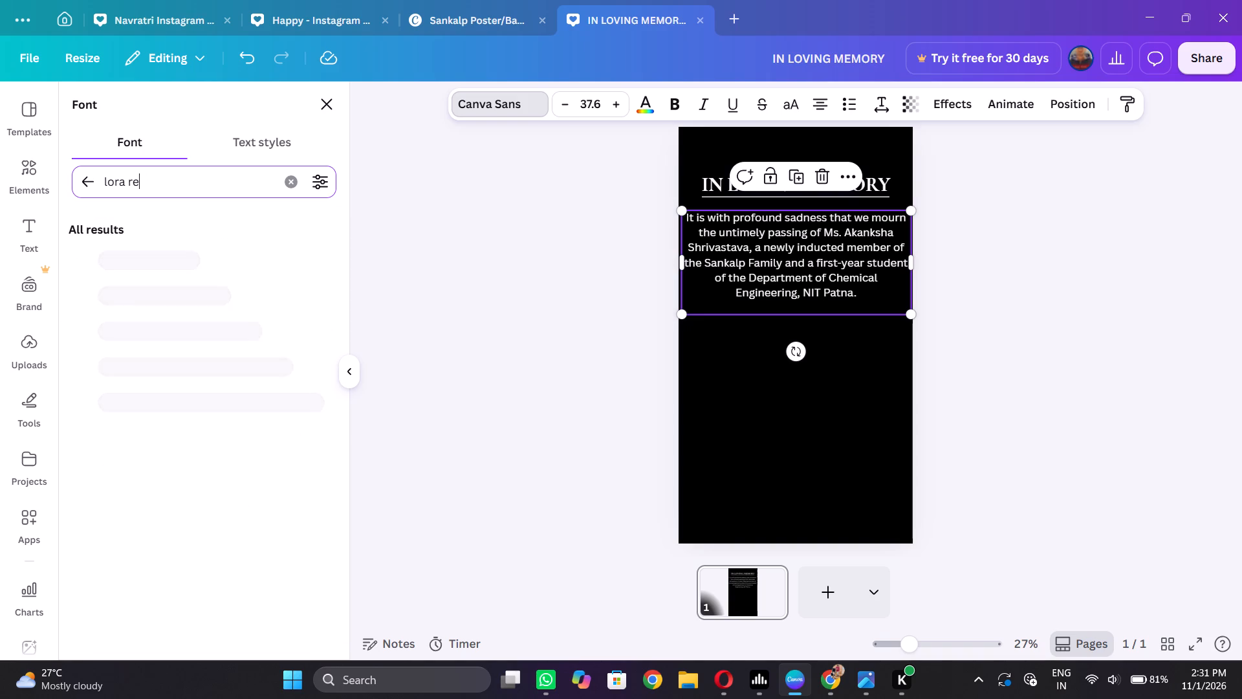
text(gular)
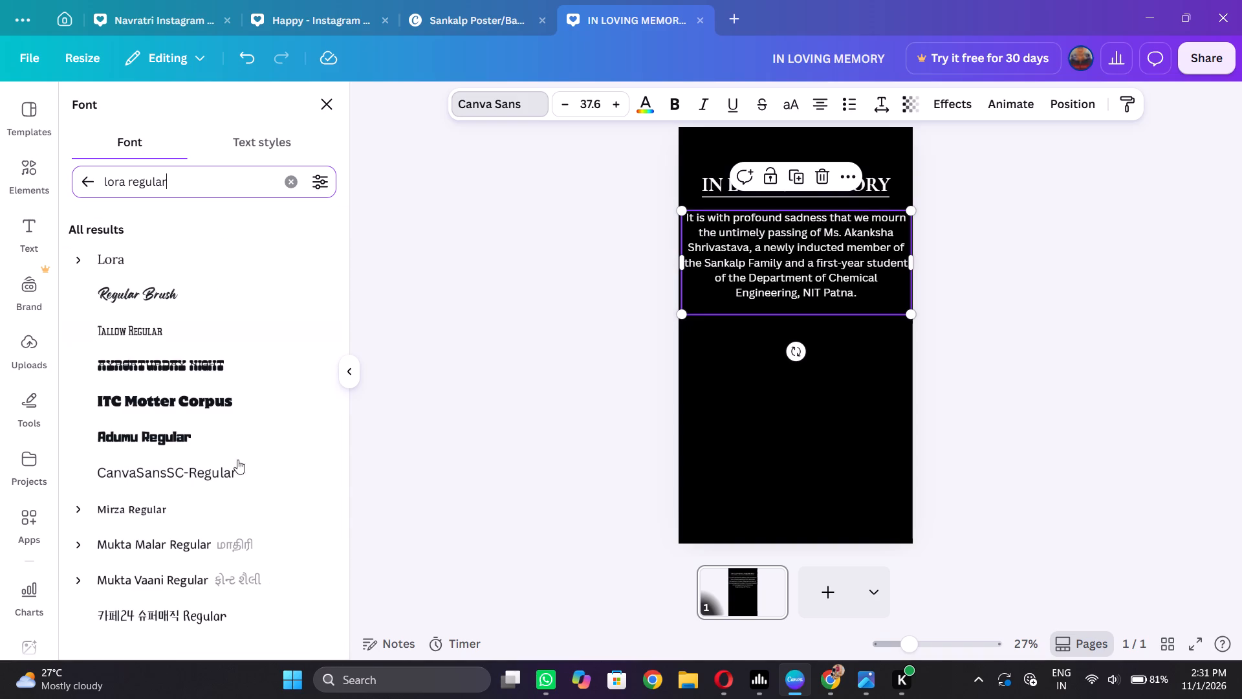
scroll(265, 506, down, 2)
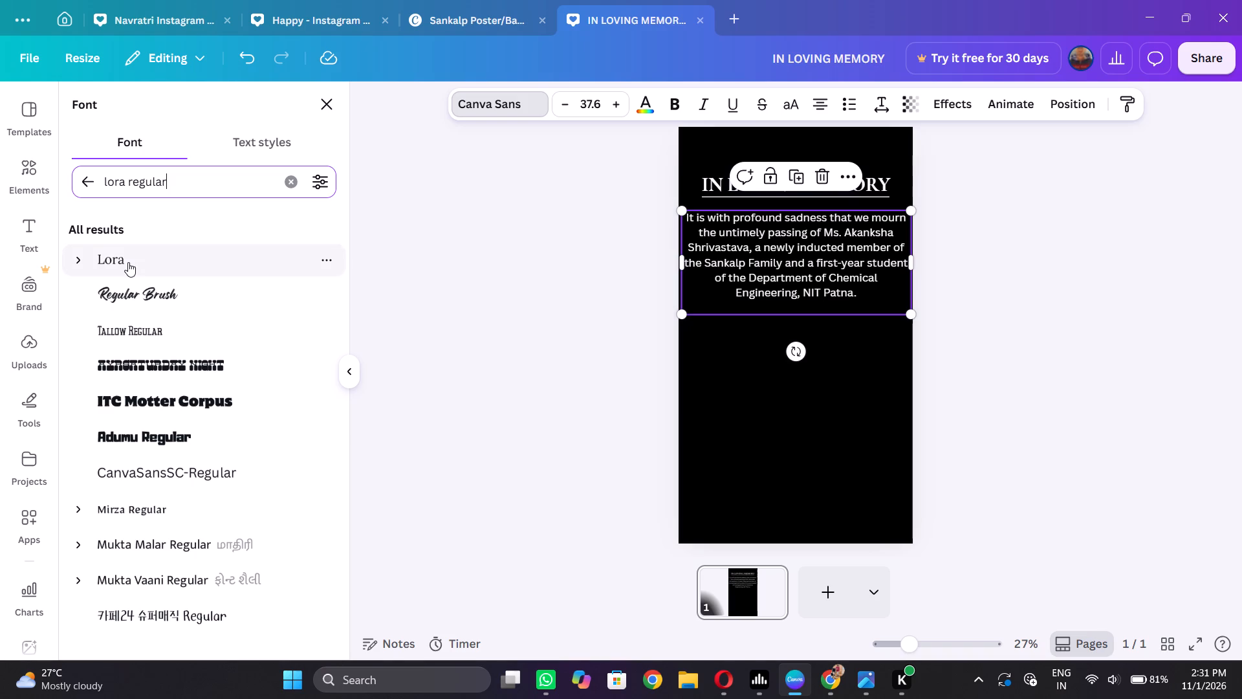
click(128, 262)
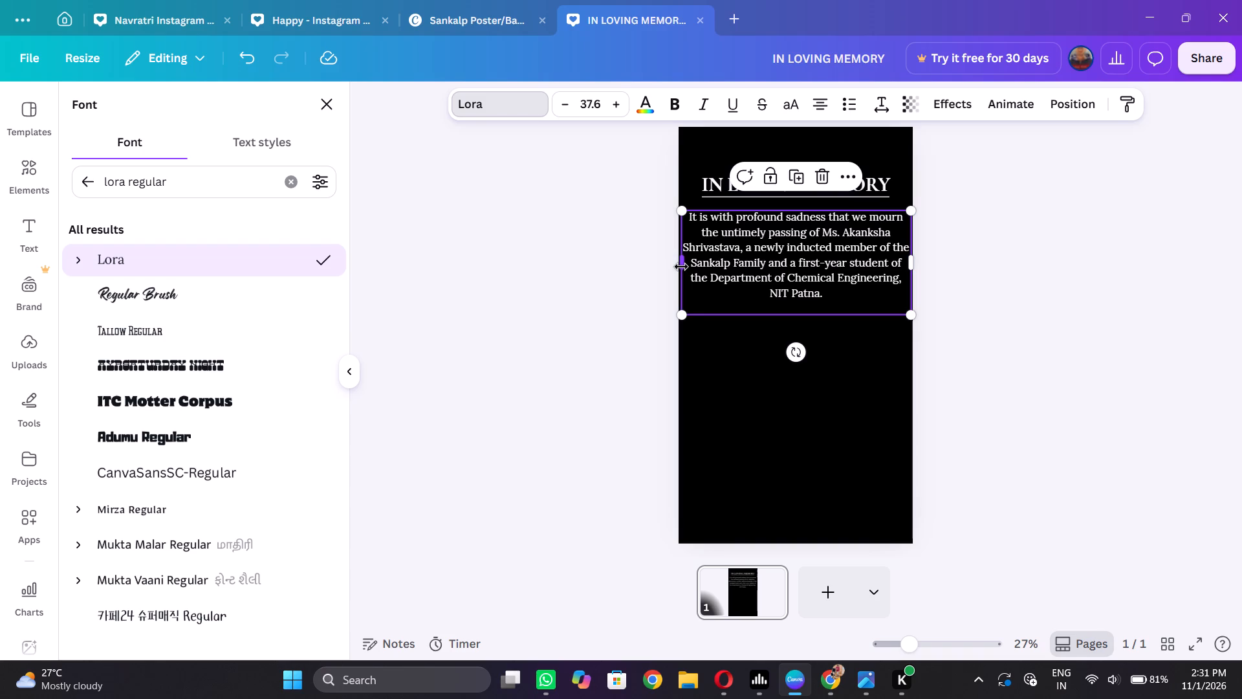
click(752, 254)
click(577, 280)
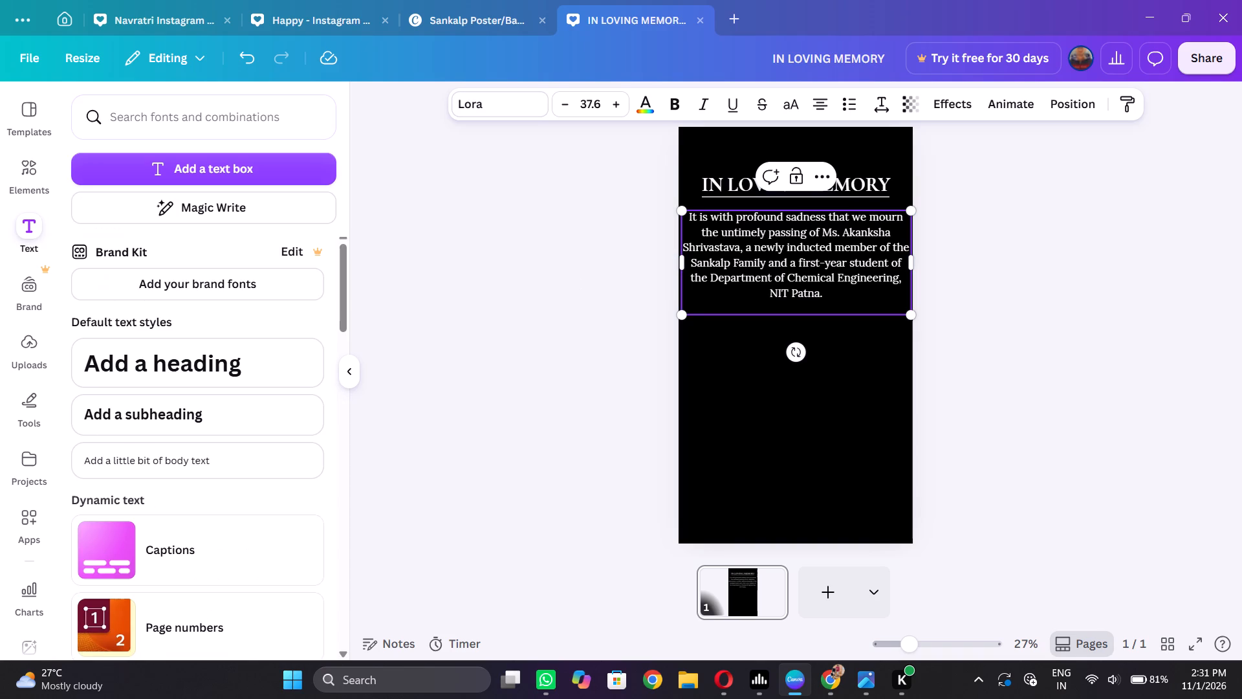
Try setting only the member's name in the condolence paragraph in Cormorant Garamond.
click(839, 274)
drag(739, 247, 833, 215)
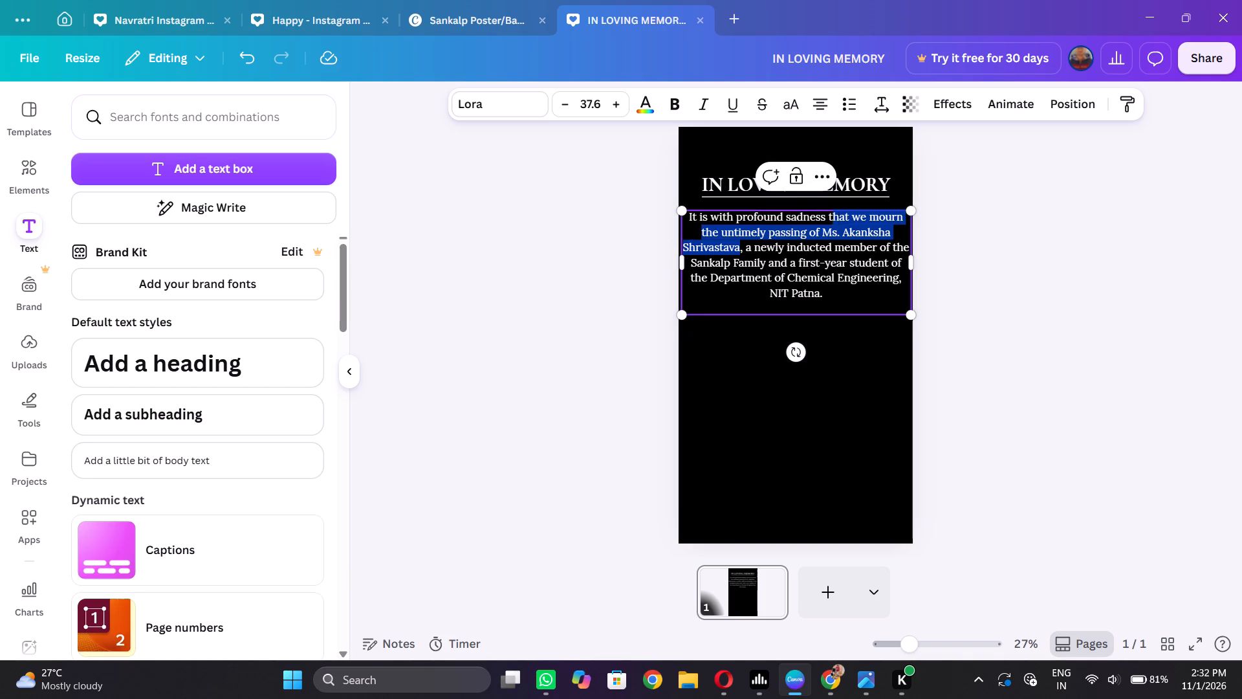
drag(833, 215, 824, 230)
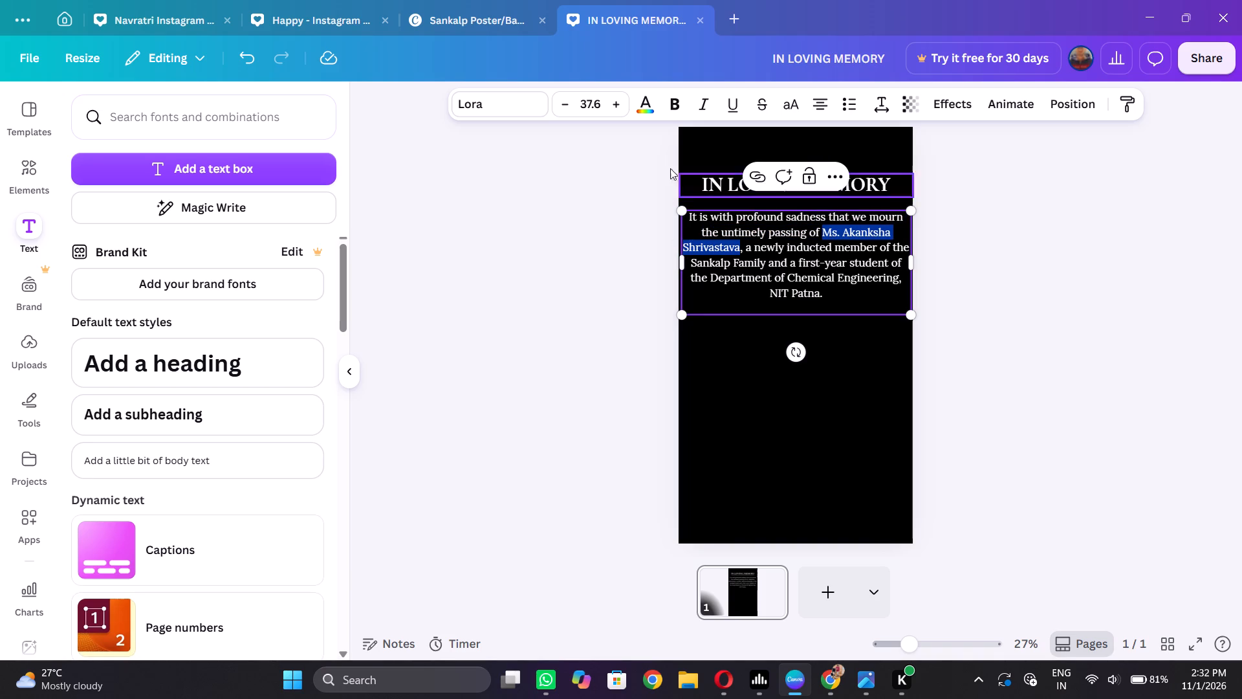
Reselect the member's name in the condolence paragraph, search the fonts for "cormo" and try applying Cormorant Garamond to it again.
click(530, 109)
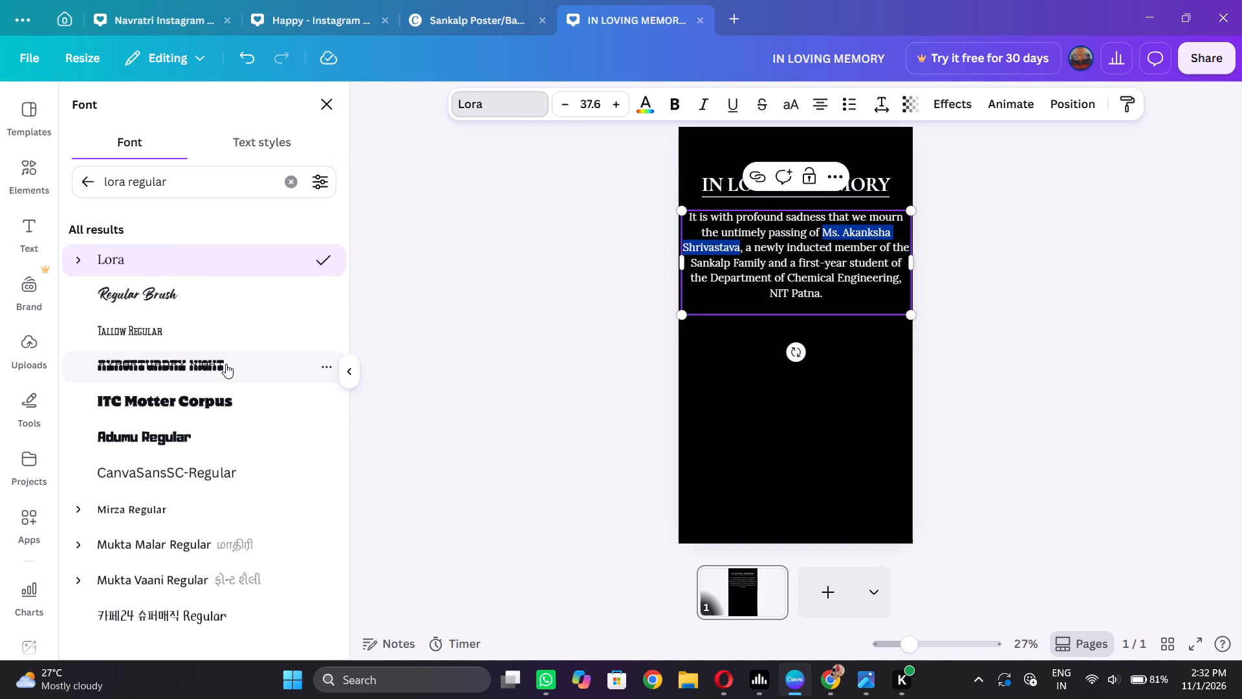
click(293, 183)
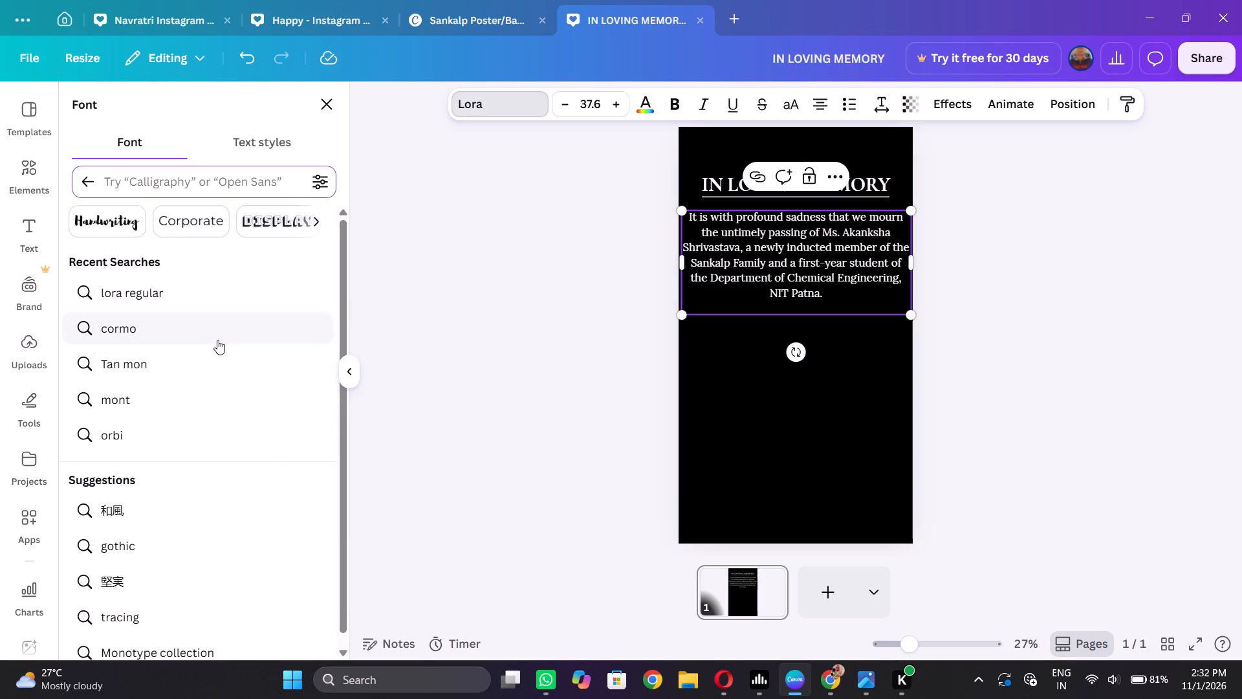
scroll(217, 340, down, 4)
scroll(217, 340, up, 4)
click(740, 245)
drag(740, 245, 820, 230)
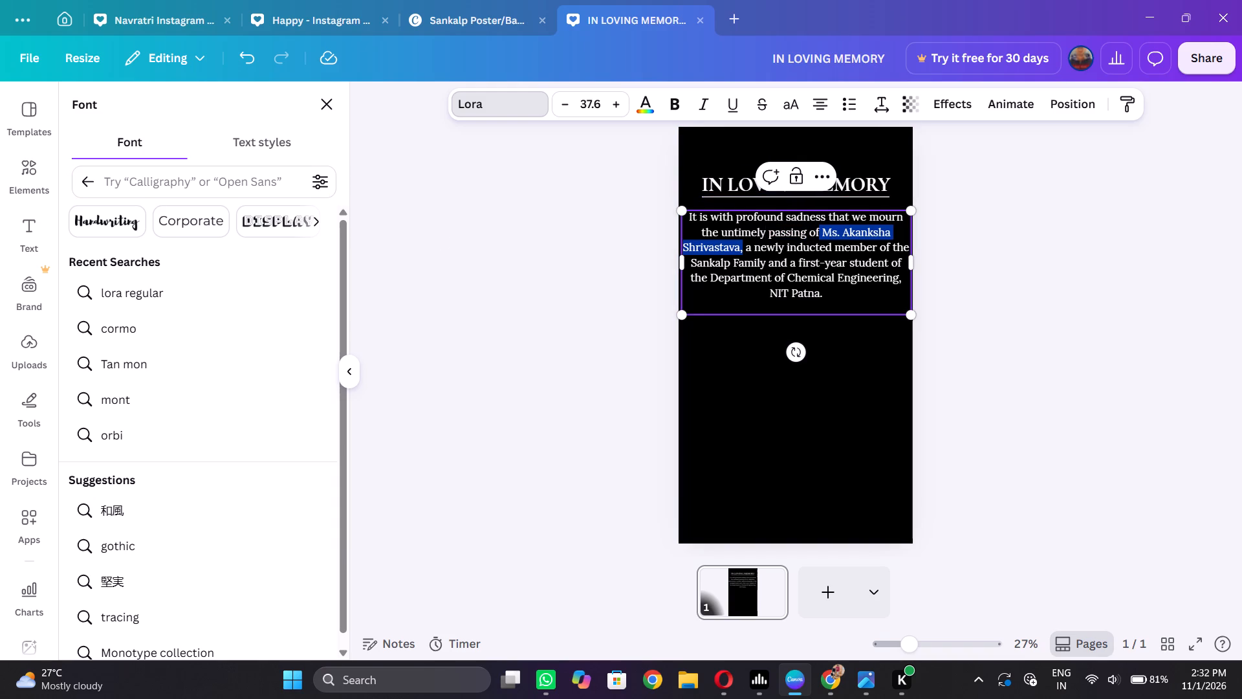
drag(820, 230, 822, 229)
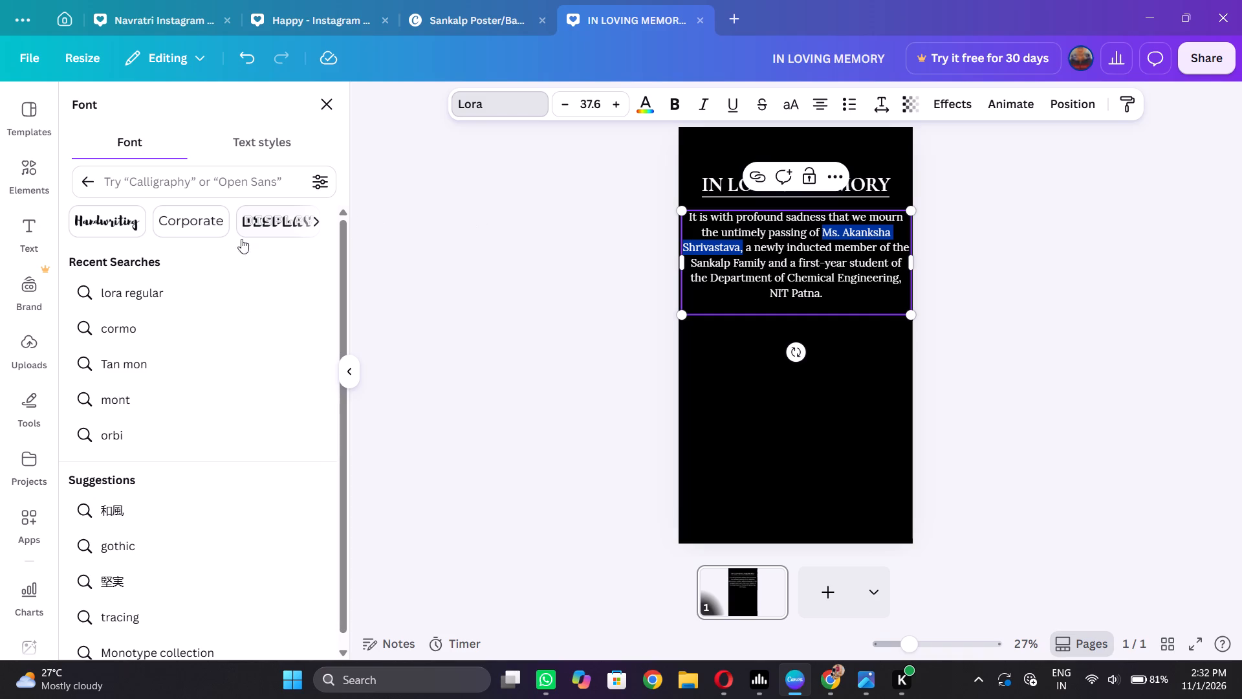
click(168, 319)
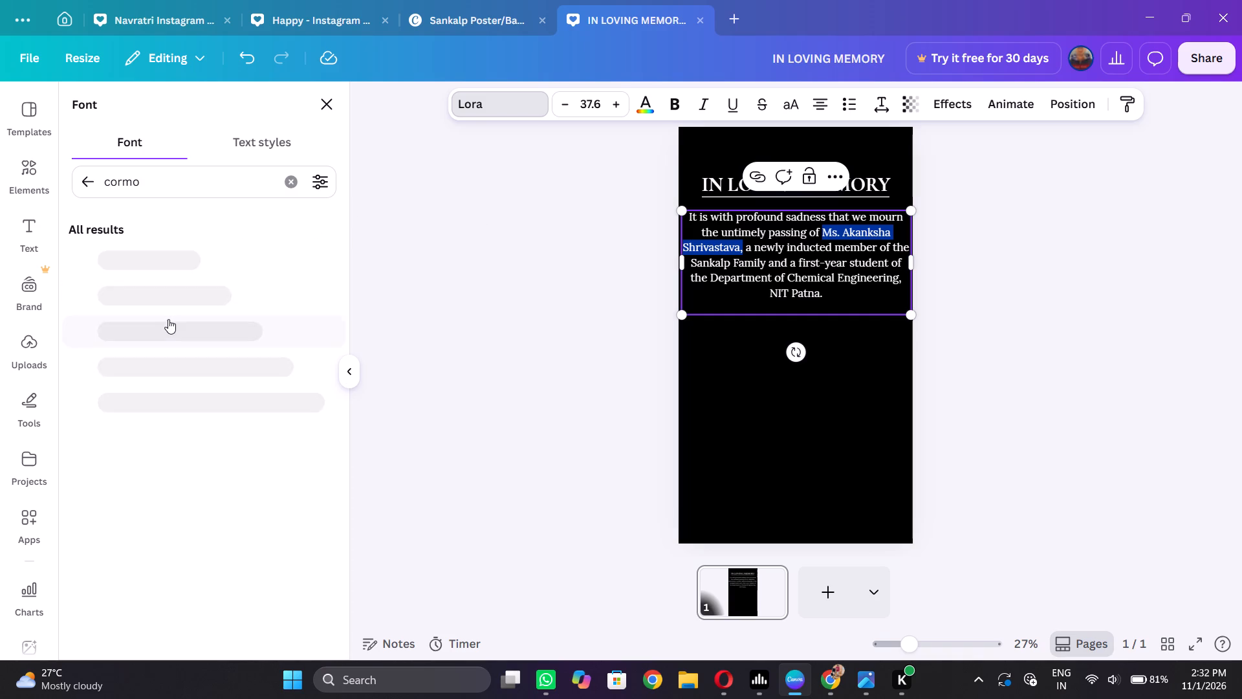
click(191, 267)
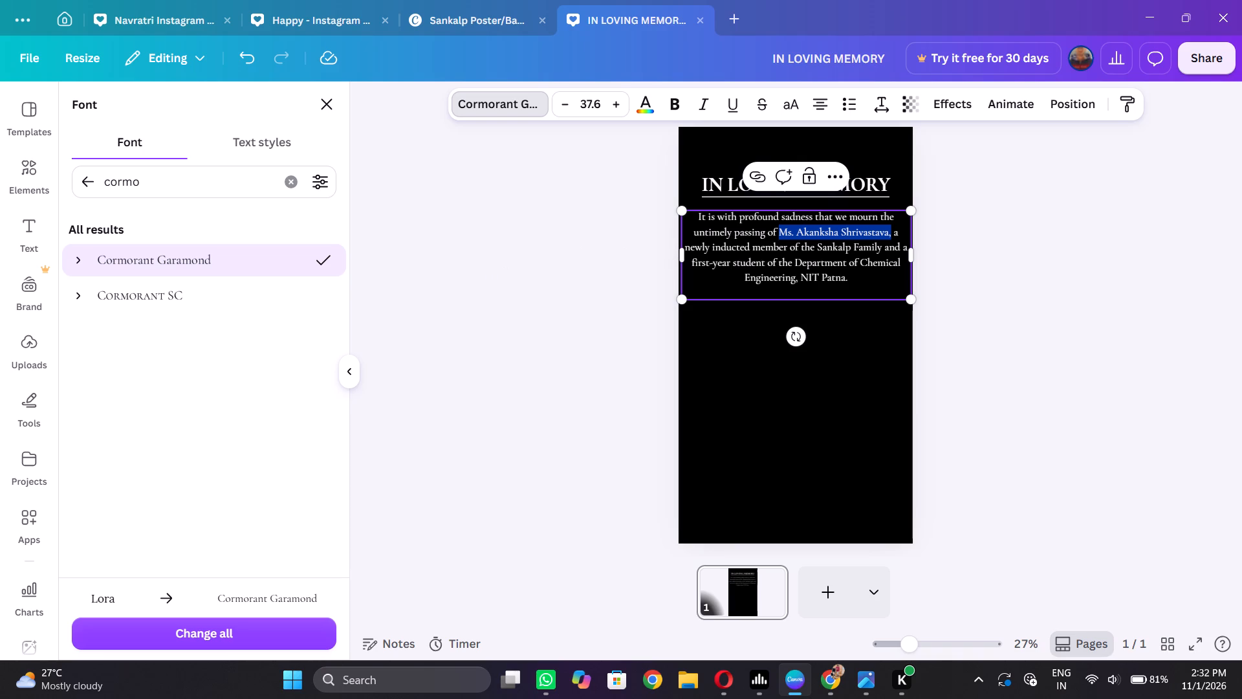
click(823, 274)
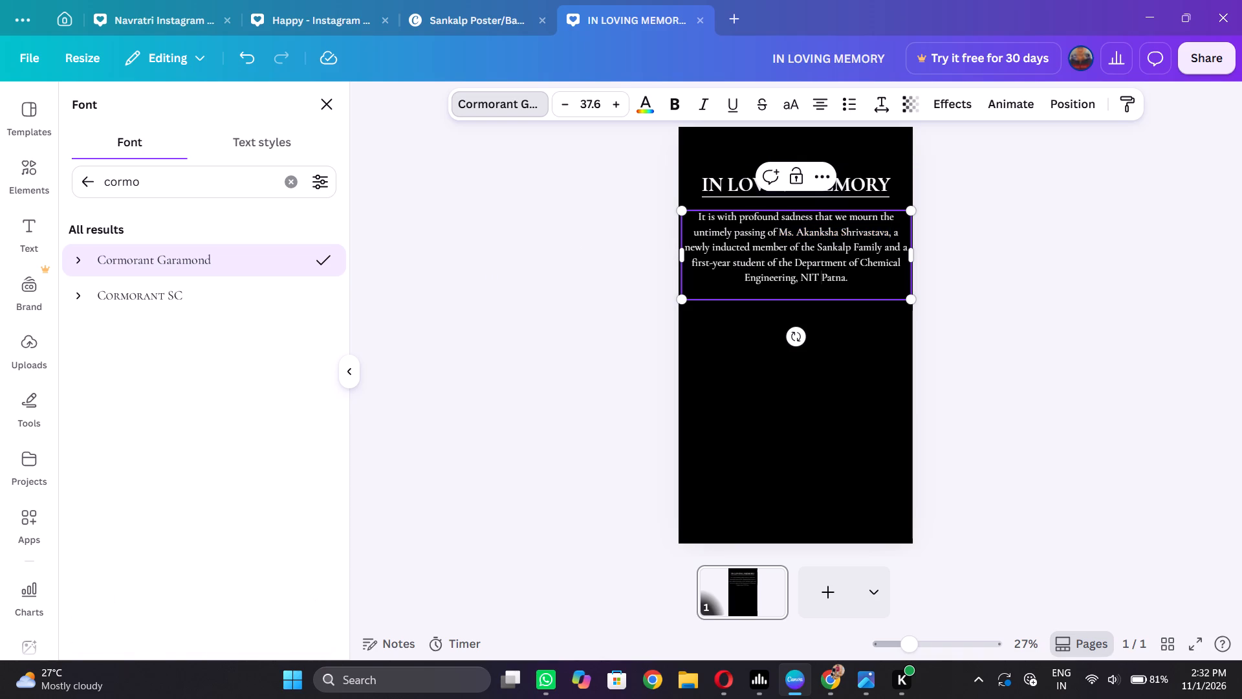
click(858, 289)
click(1122, 398)
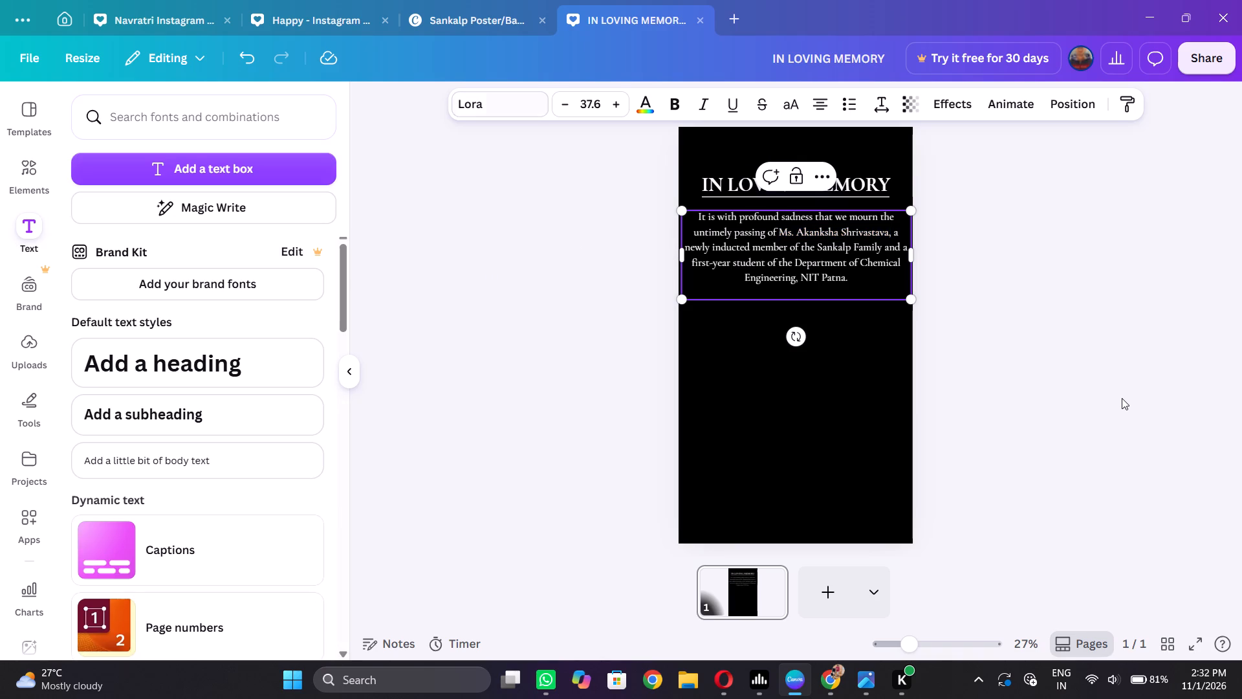
Set the condolence paragraph's font back to Lora, reusing the recent "lora regular" font search.
click(825, 245)
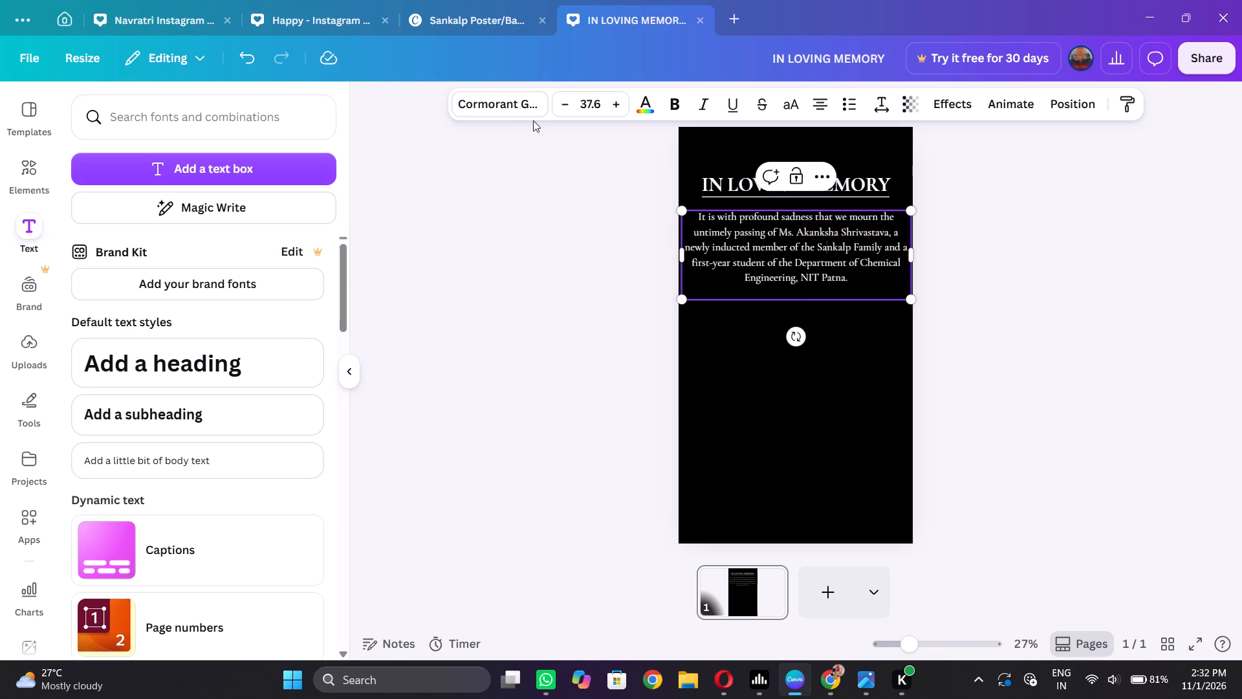
click(528, 109)
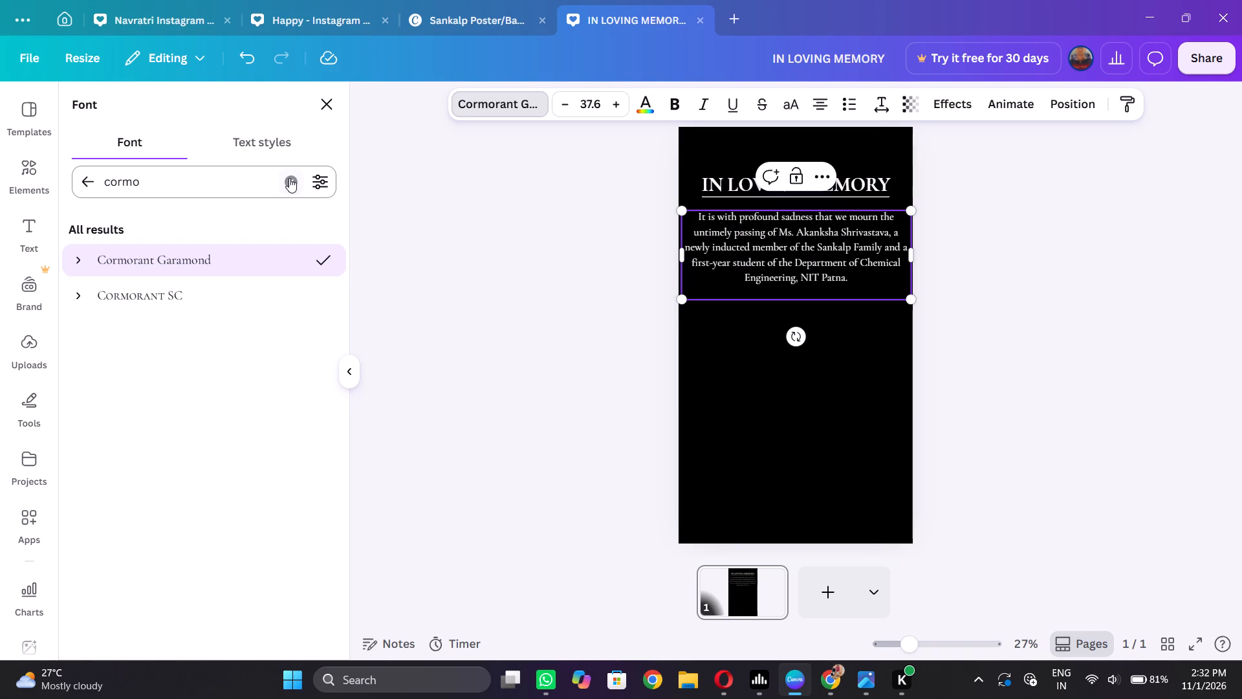
click(289, 183)
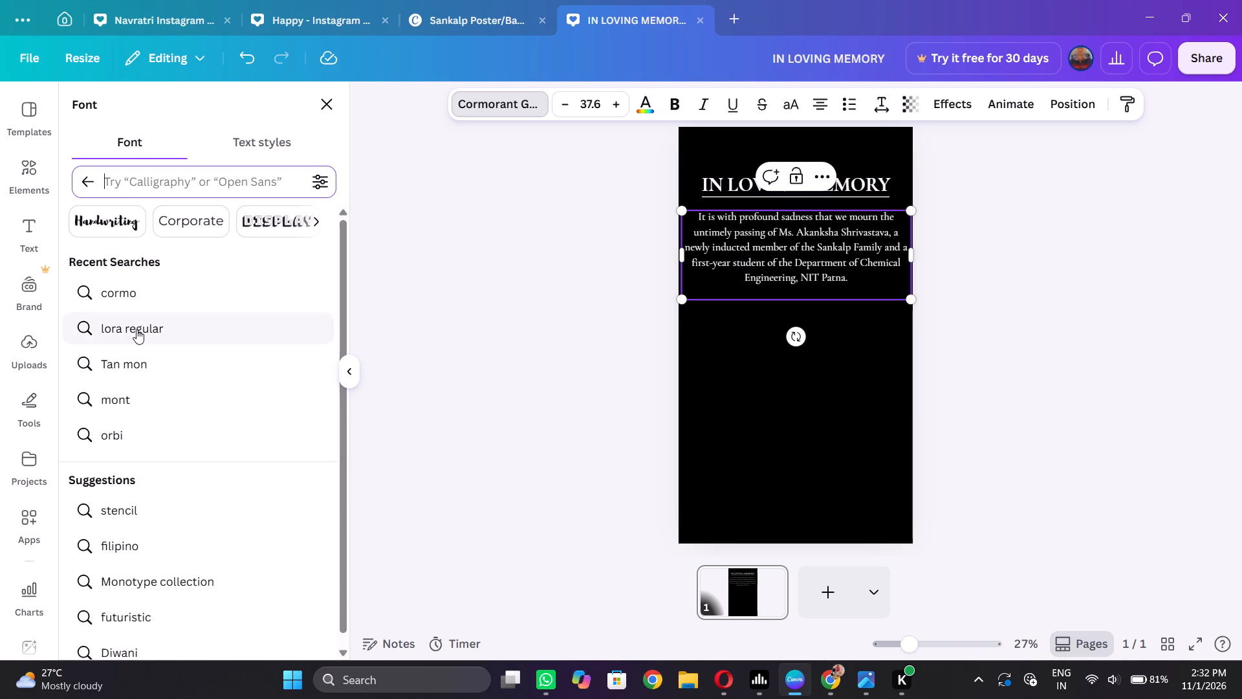
click(136, 329)
click(155, 255)
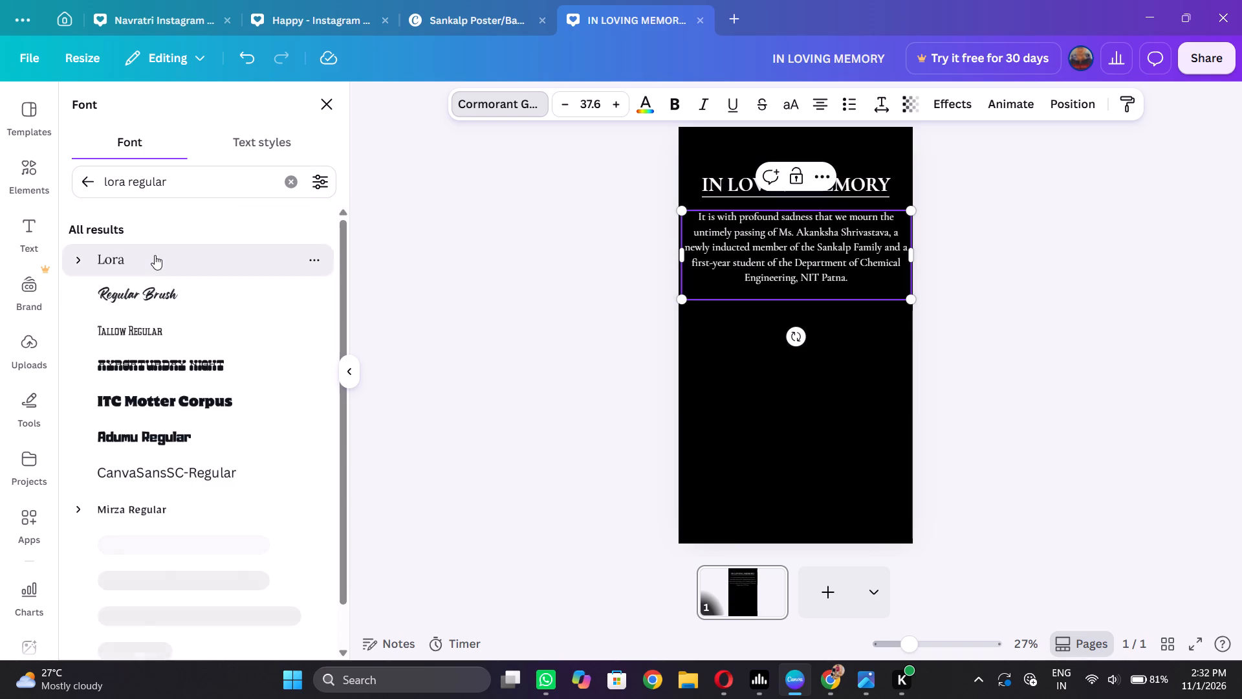
click(531, 282)
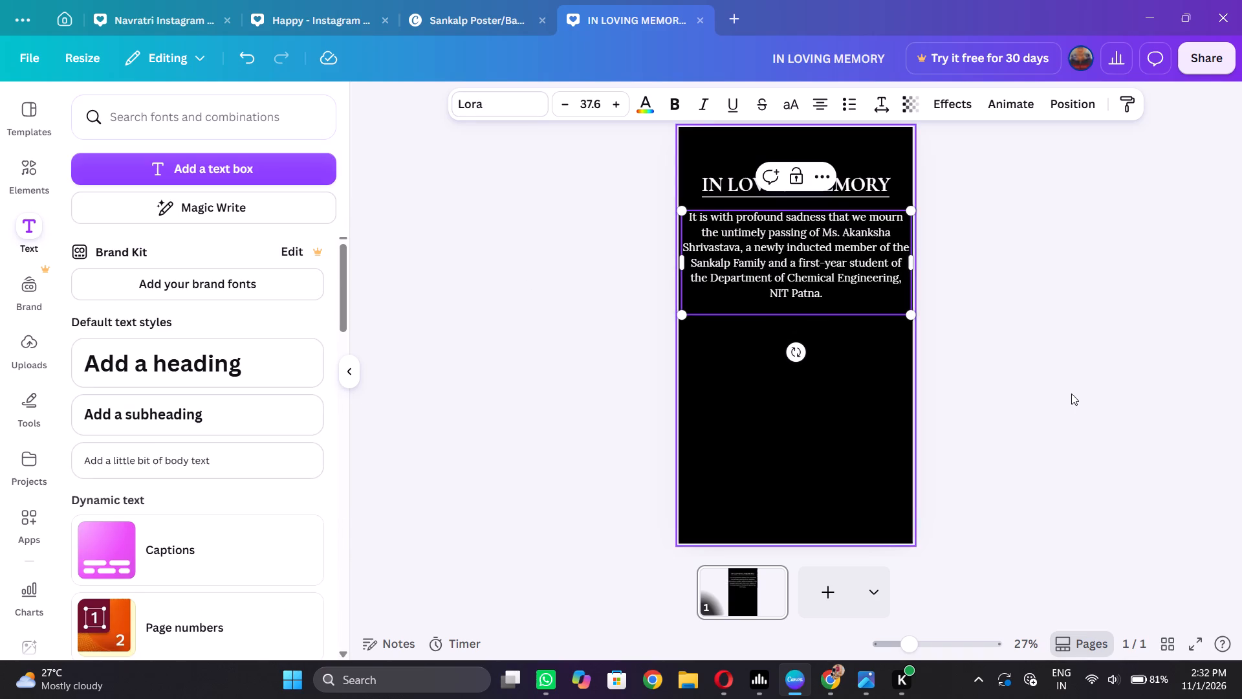
Select only the member's name in the condolence paragraph and reuse the recent "cormo" font search to find a font for it.
click(1071, 394)
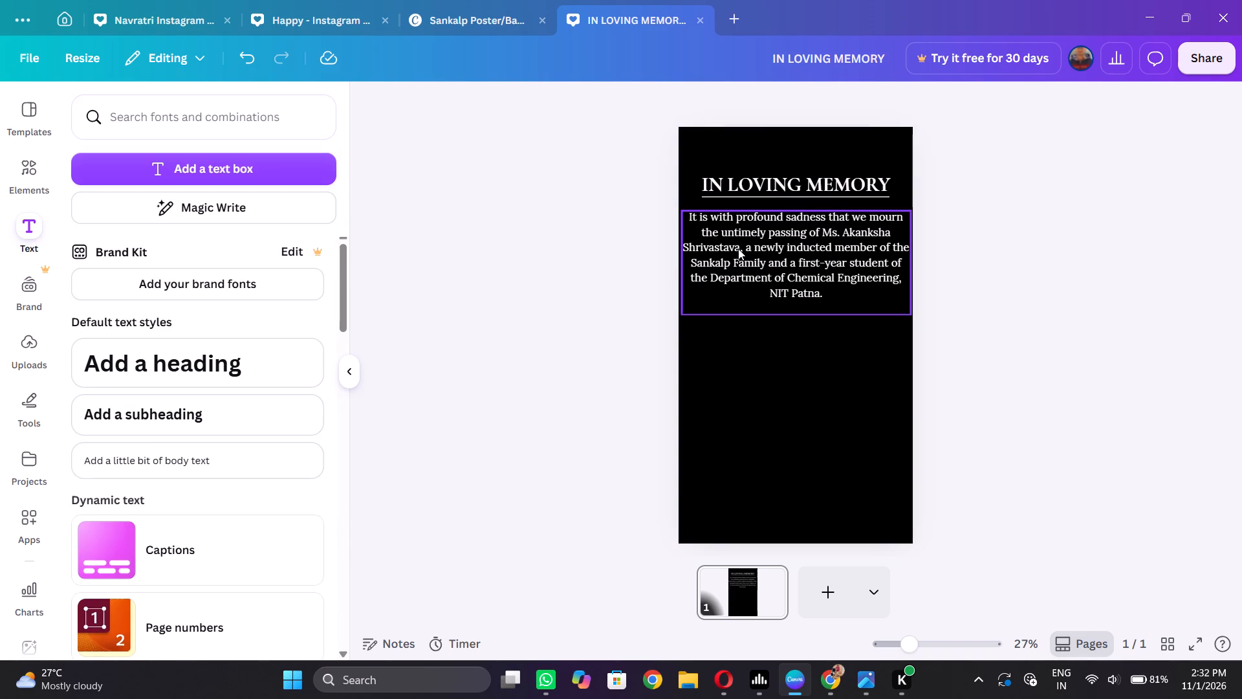
double_click(738, 249)
click(738, 249)
drag(738, 249, 721, 247)
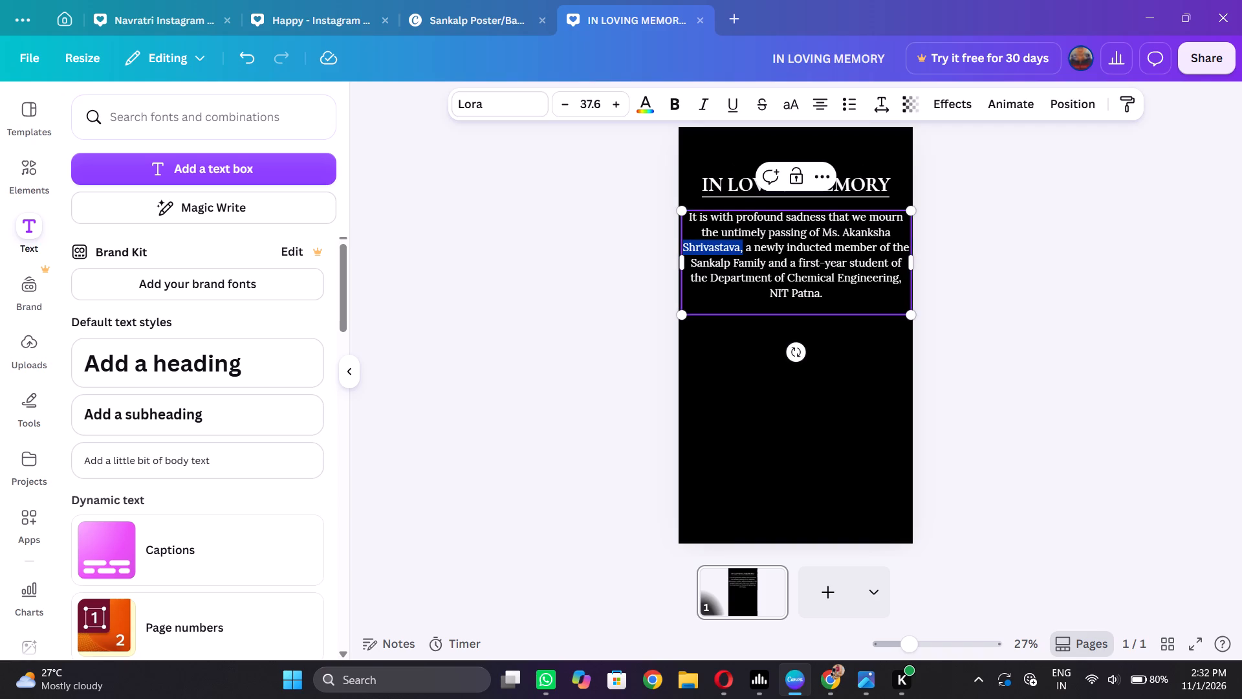
drag(721, 247, 717, 248)
click(886, 234)
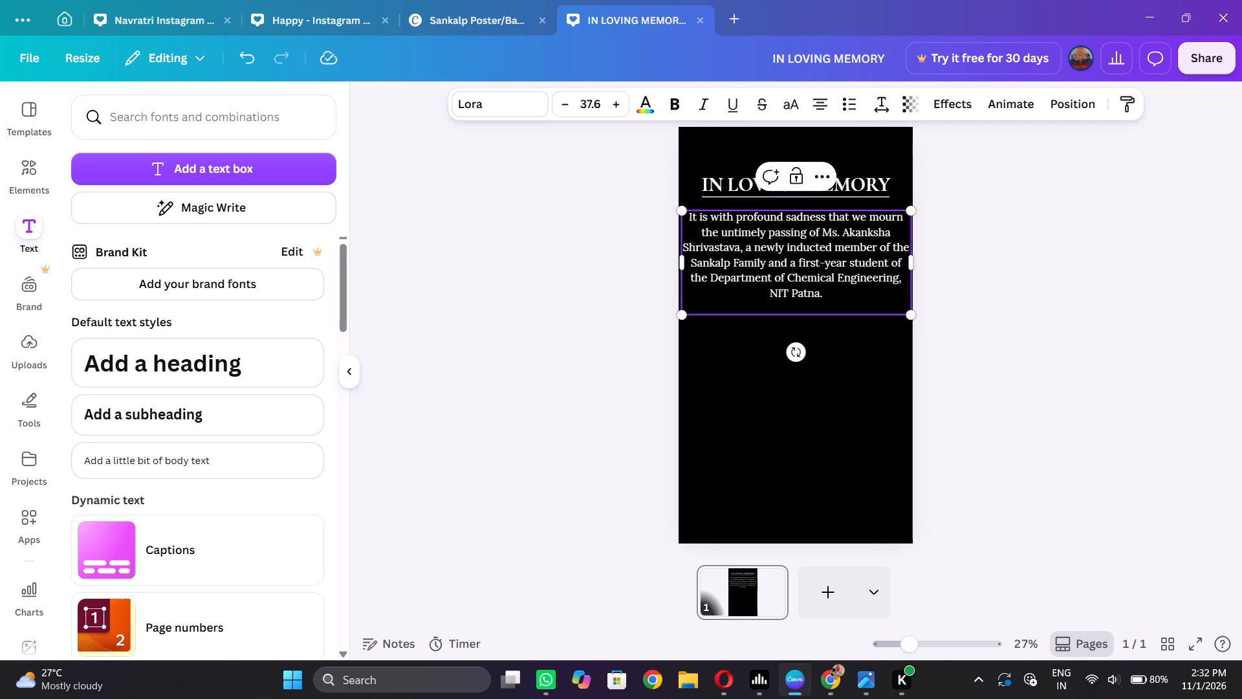
drag(740, 247, 712, 245)
drag(712, 245, 823, 232)
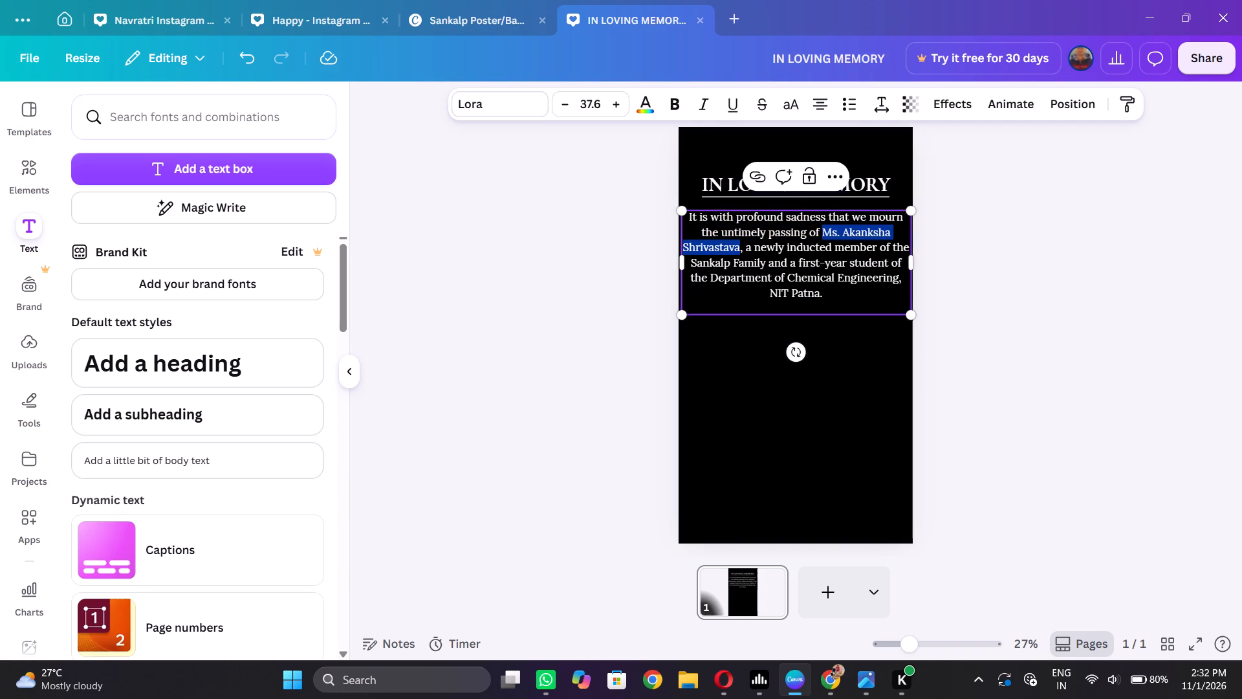
click(840, 175)
scroll(933, 365, down, 4)
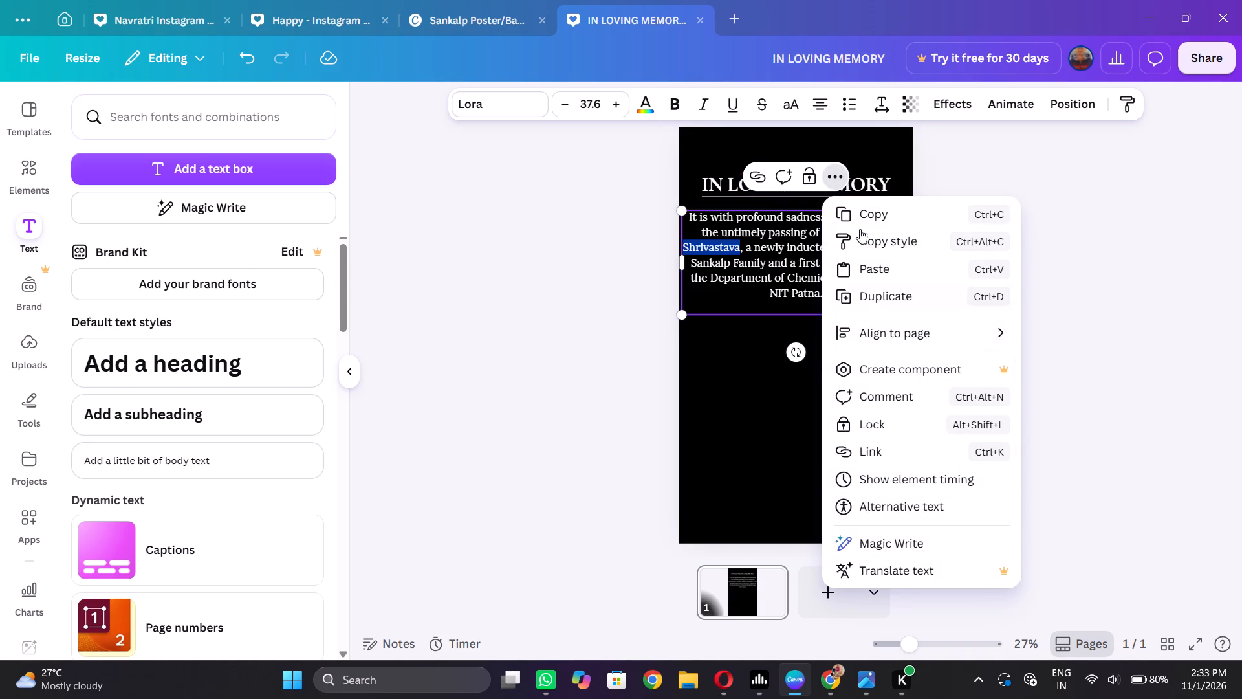
click(519, 105)
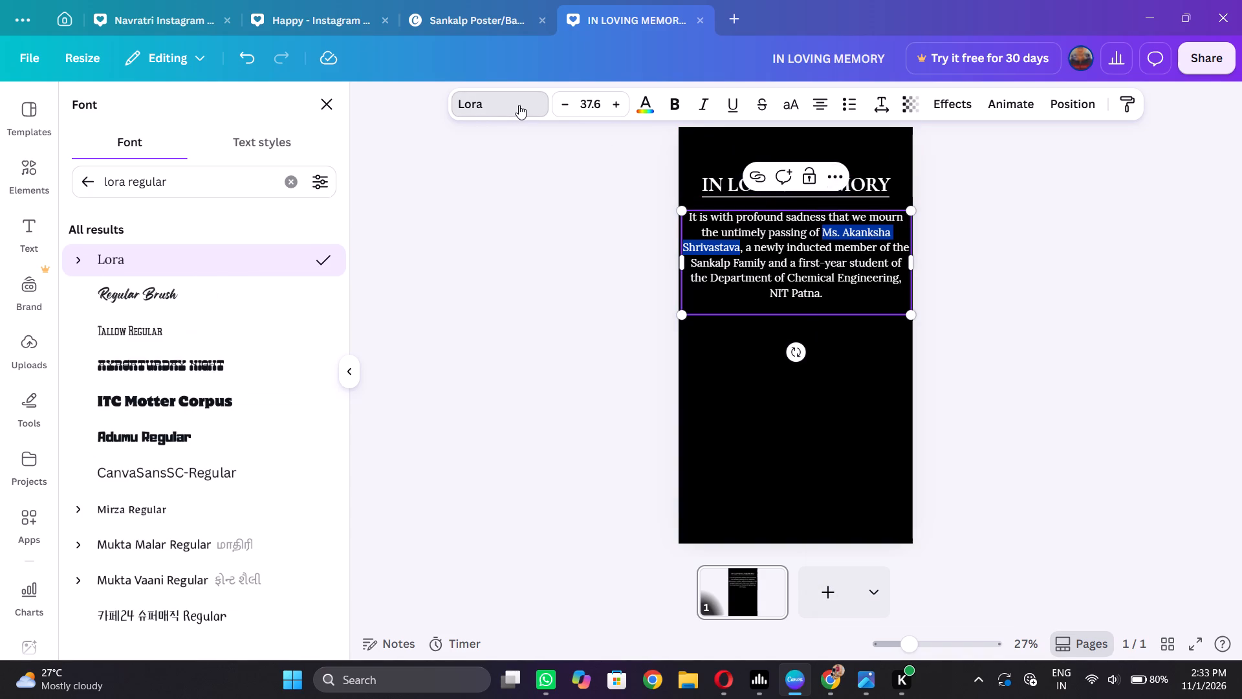
scroll(187, 386, down, 7)
click(289, 187)
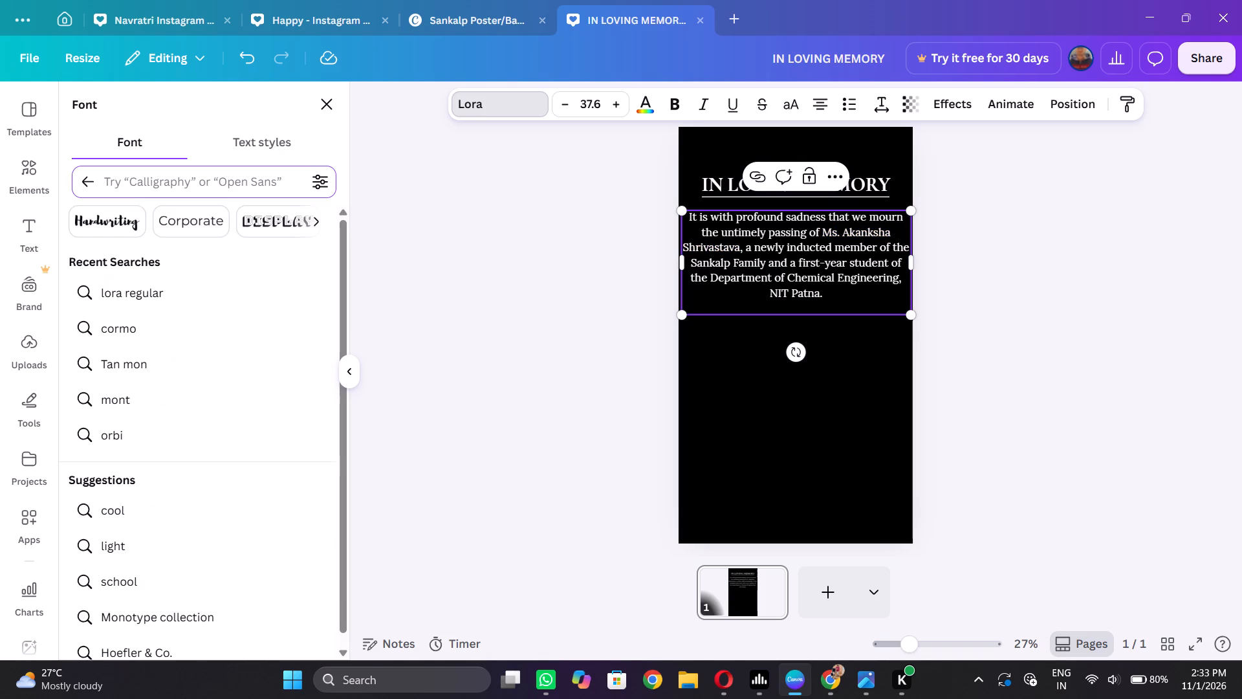
click(259, 140)
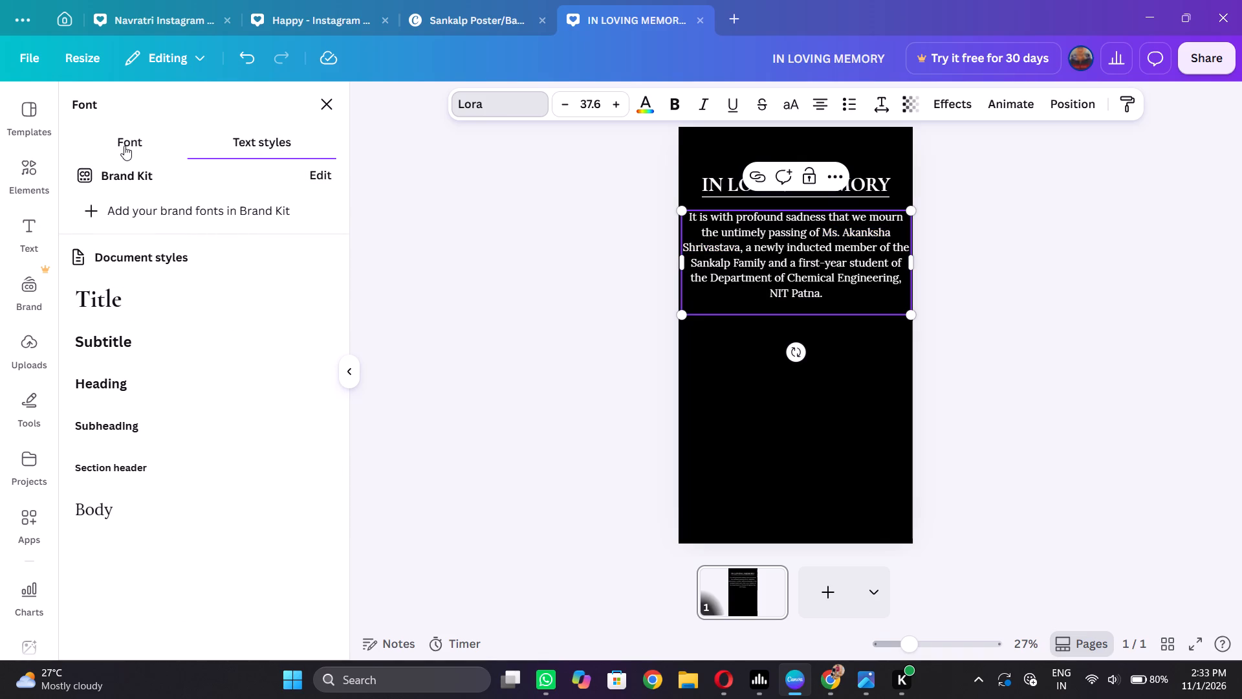
click(125, 144)
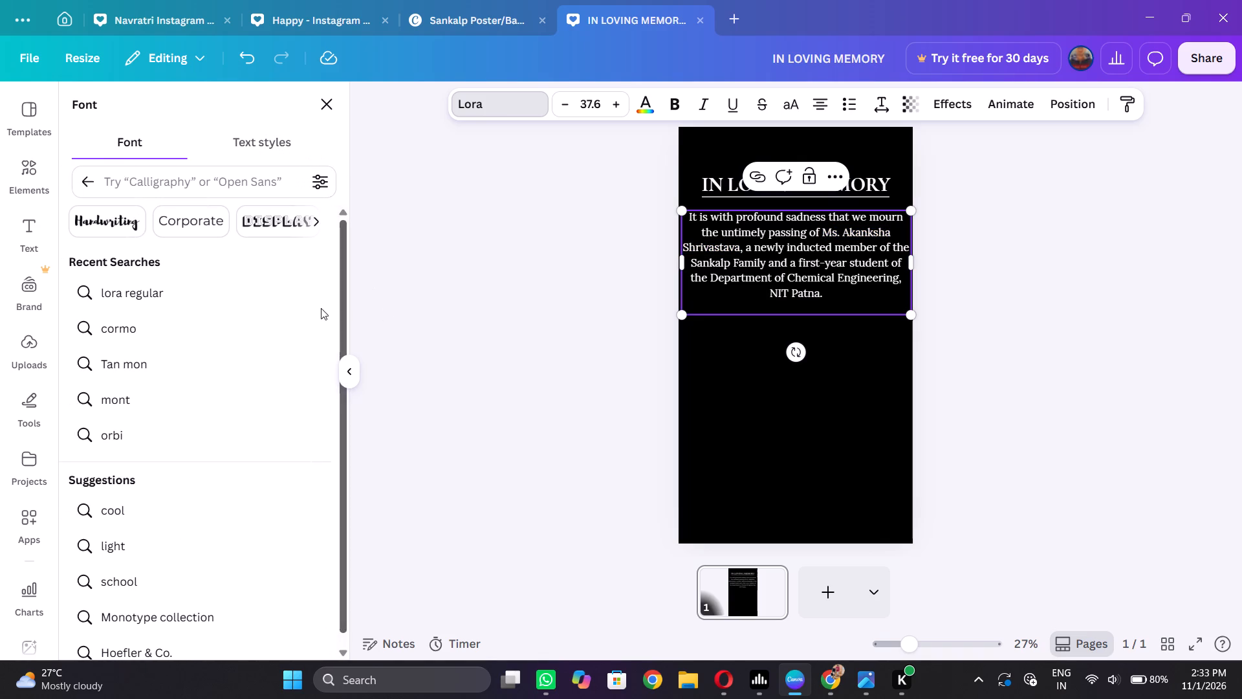
click(215, 326)
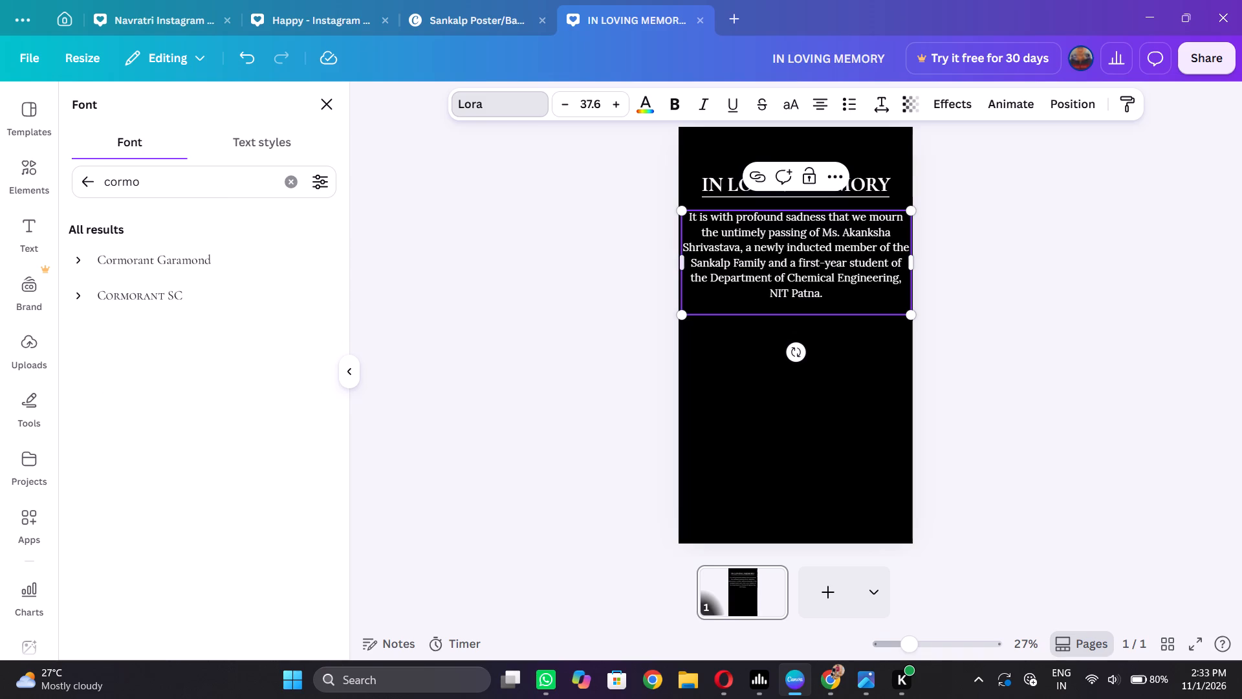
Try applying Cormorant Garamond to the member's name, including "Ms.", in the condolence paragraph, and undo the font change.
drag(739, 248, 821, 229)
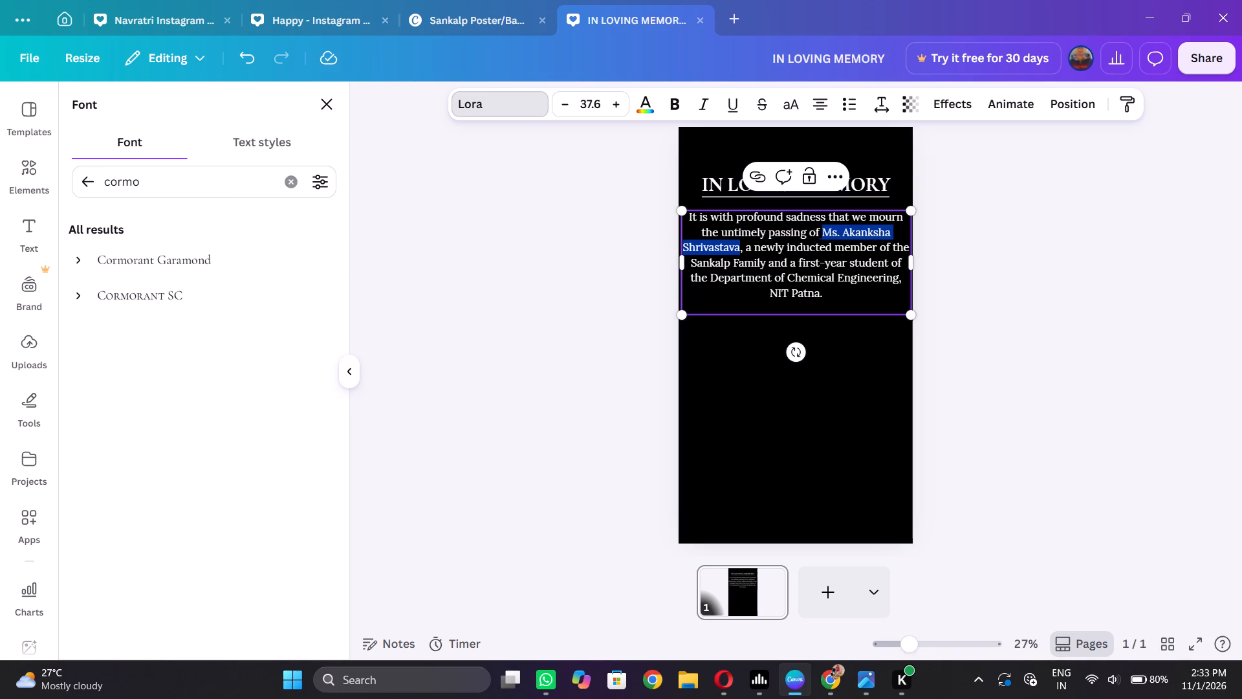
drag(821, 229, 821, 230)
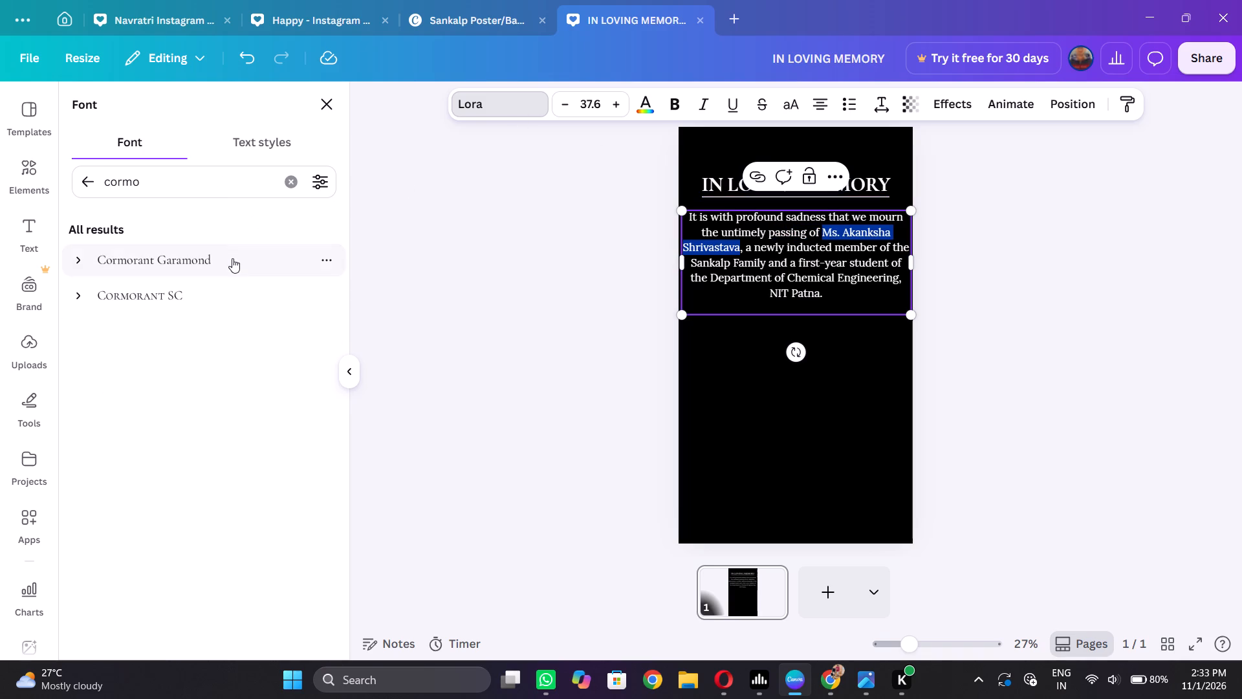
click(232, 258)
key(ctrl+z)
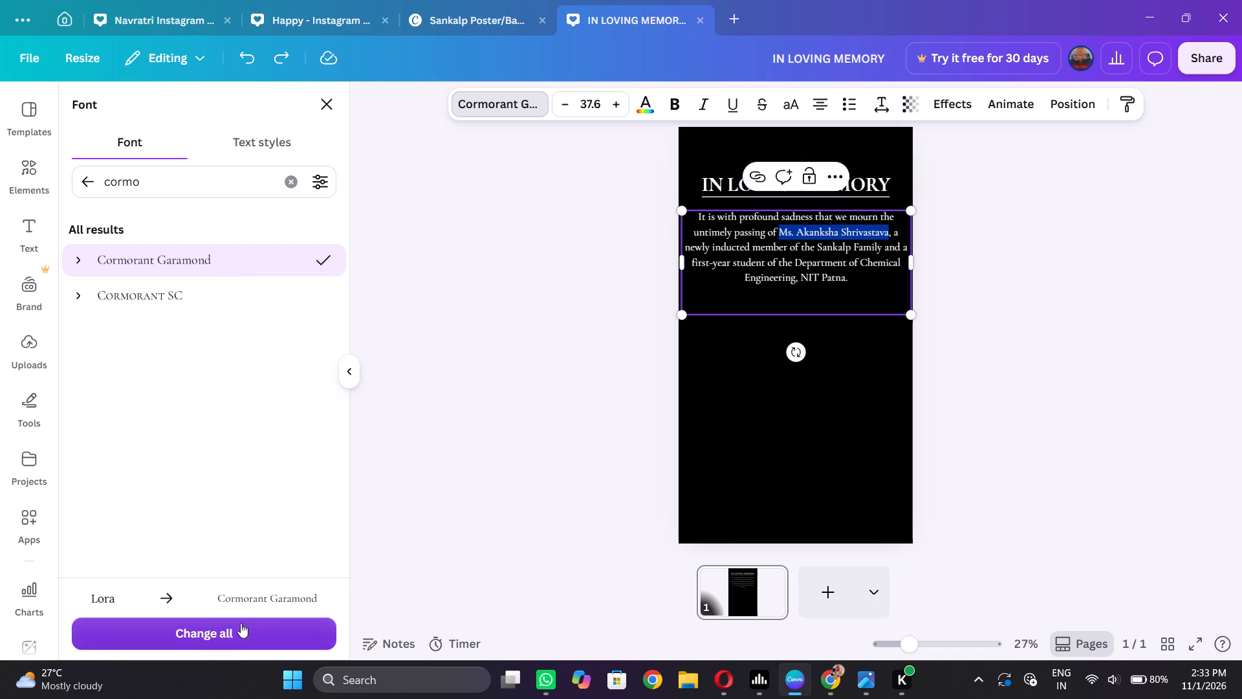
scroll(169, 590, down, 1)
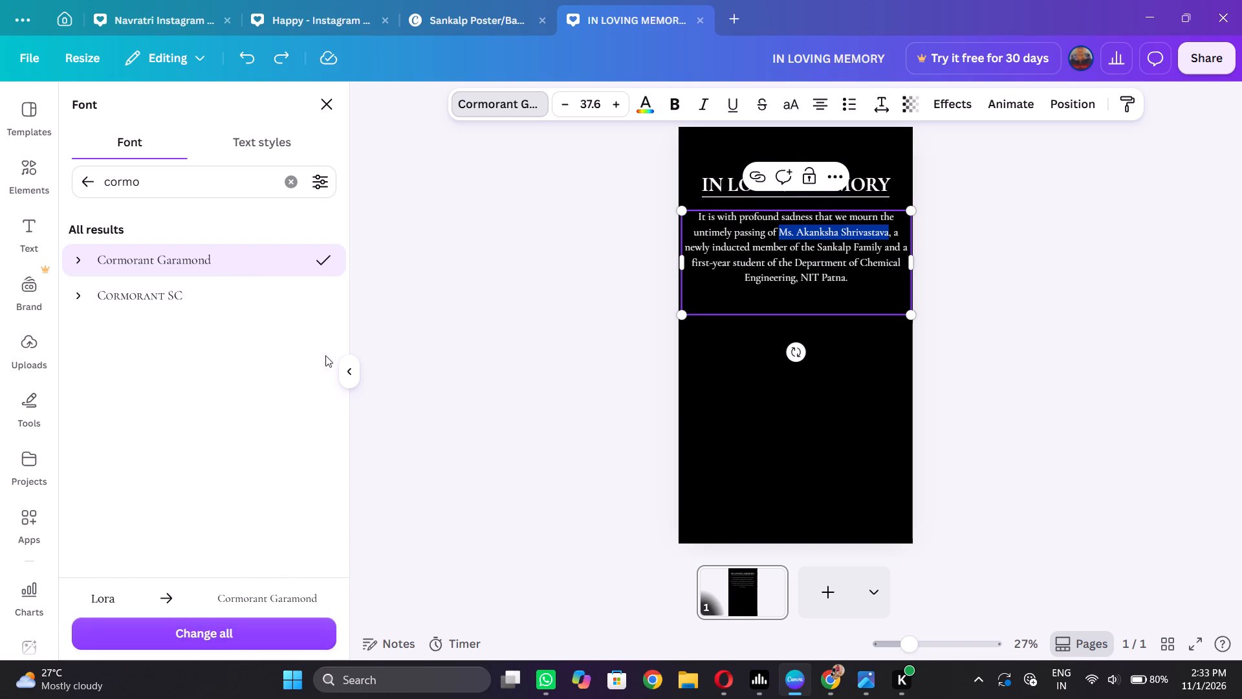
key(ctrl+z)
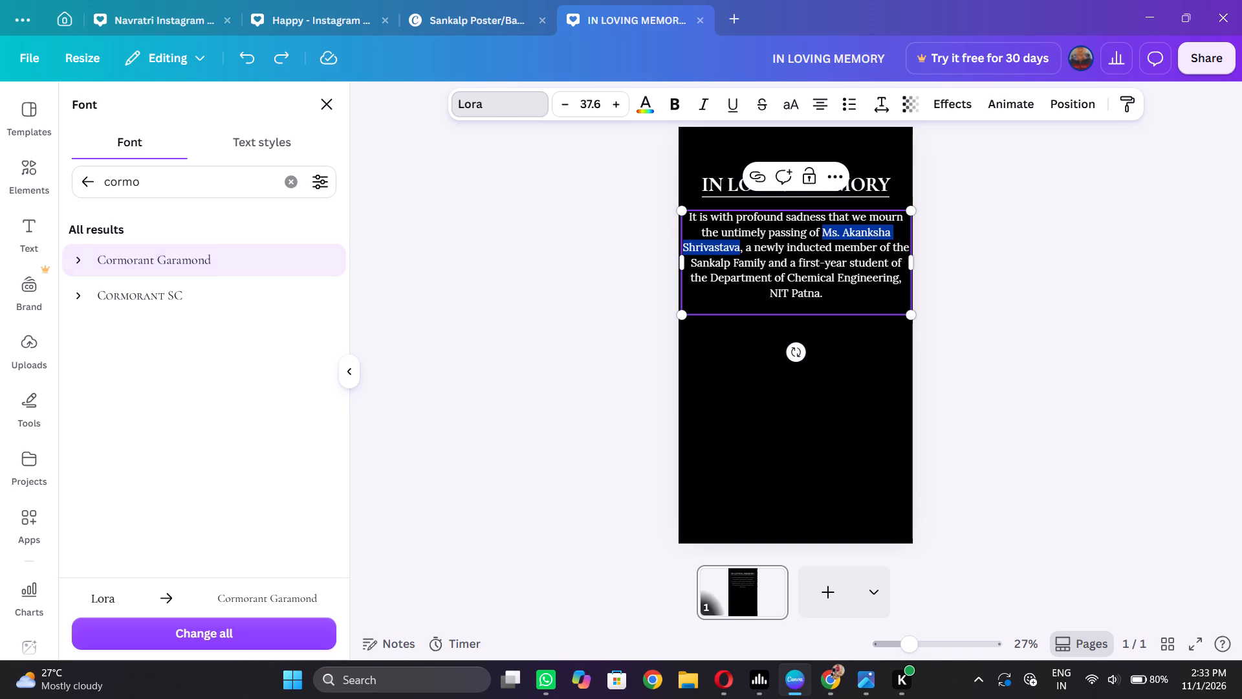
Apply Cormorant Garamond to the selected name again, and select all of the condolence paragraph's text.
click(247, 261)
key(ctrl+a)
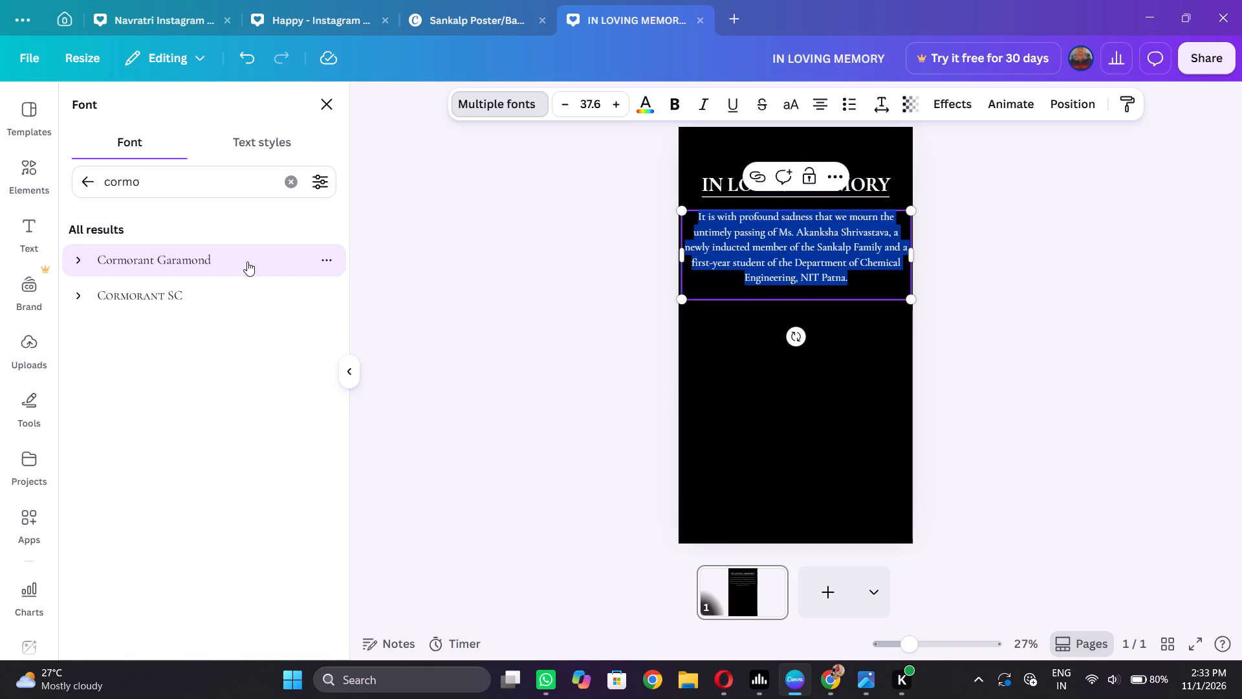
click(549, 363)
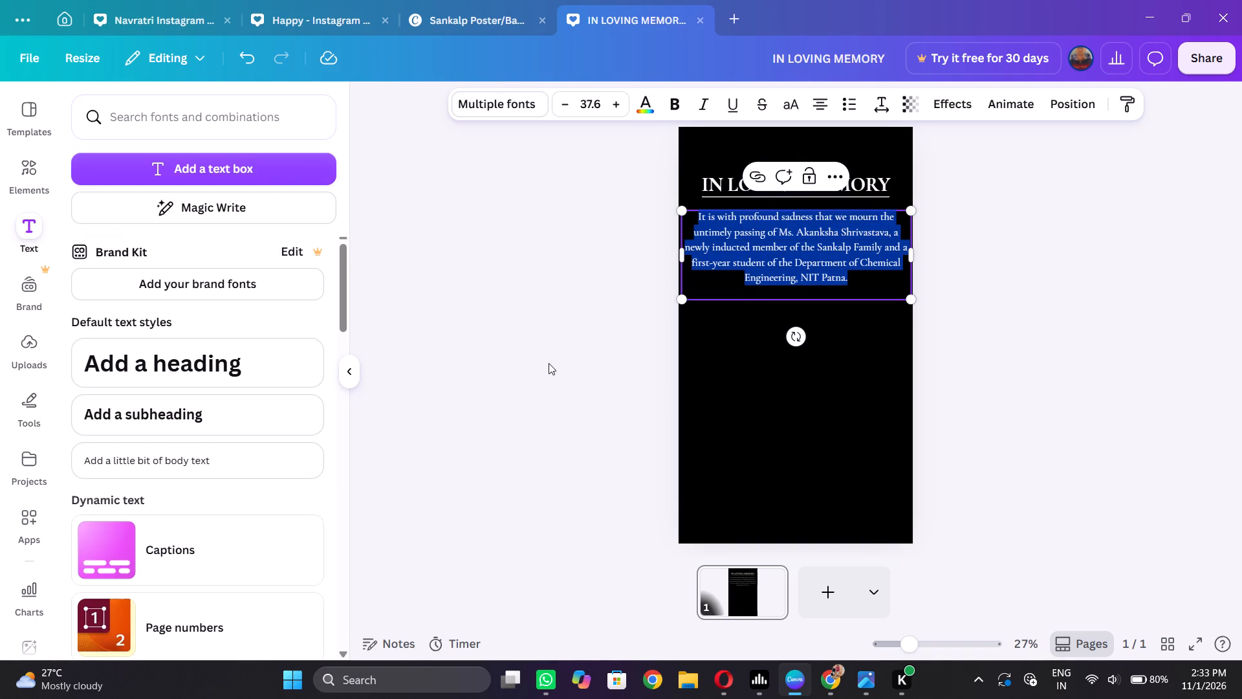
Undo the Cormorant Garamond changes to the condolence paragraph, taking its text back to Lora.
click(541, 231)
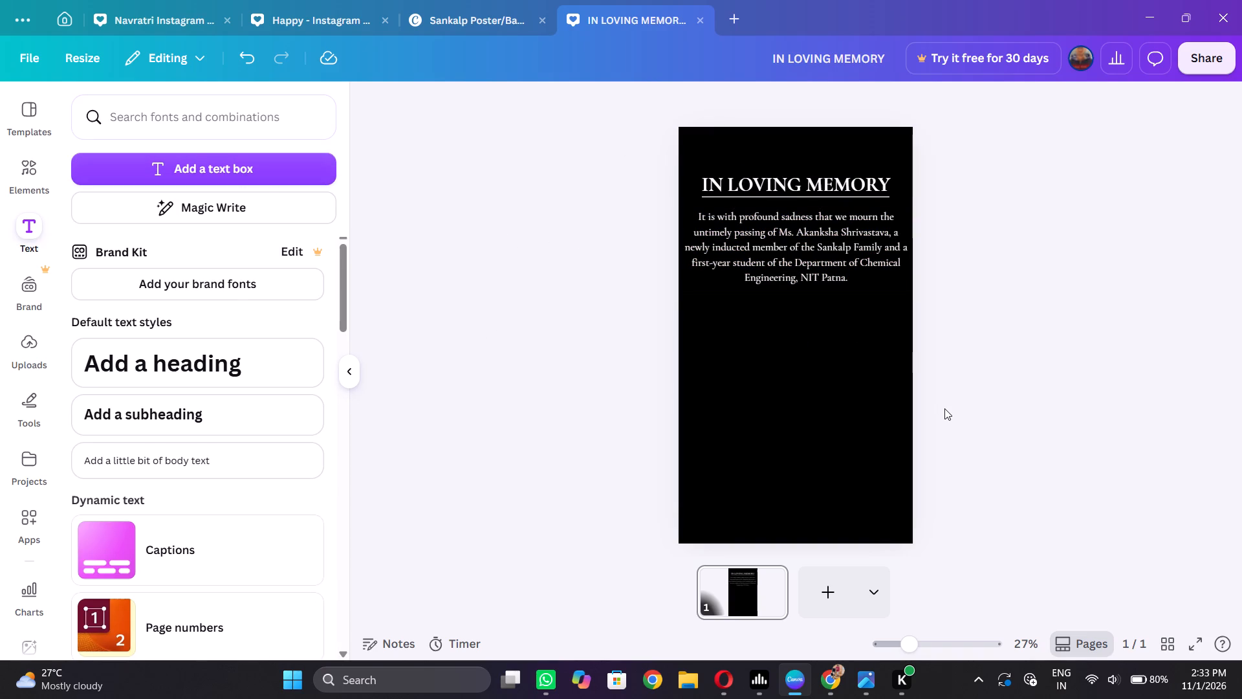
key(ctrl+z)
key(ctrl+z)
key(ctrl+z)
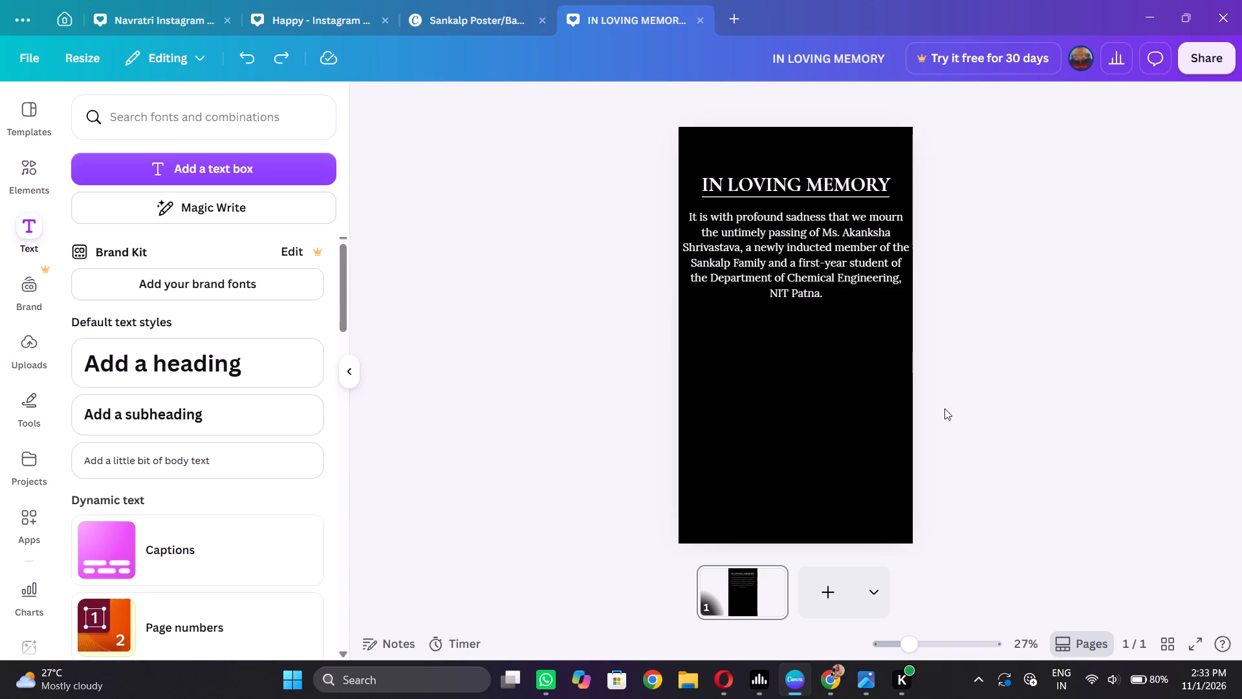
Make the member's name in the condolence paragraph bold, including "Ms.".
click(799, 260)
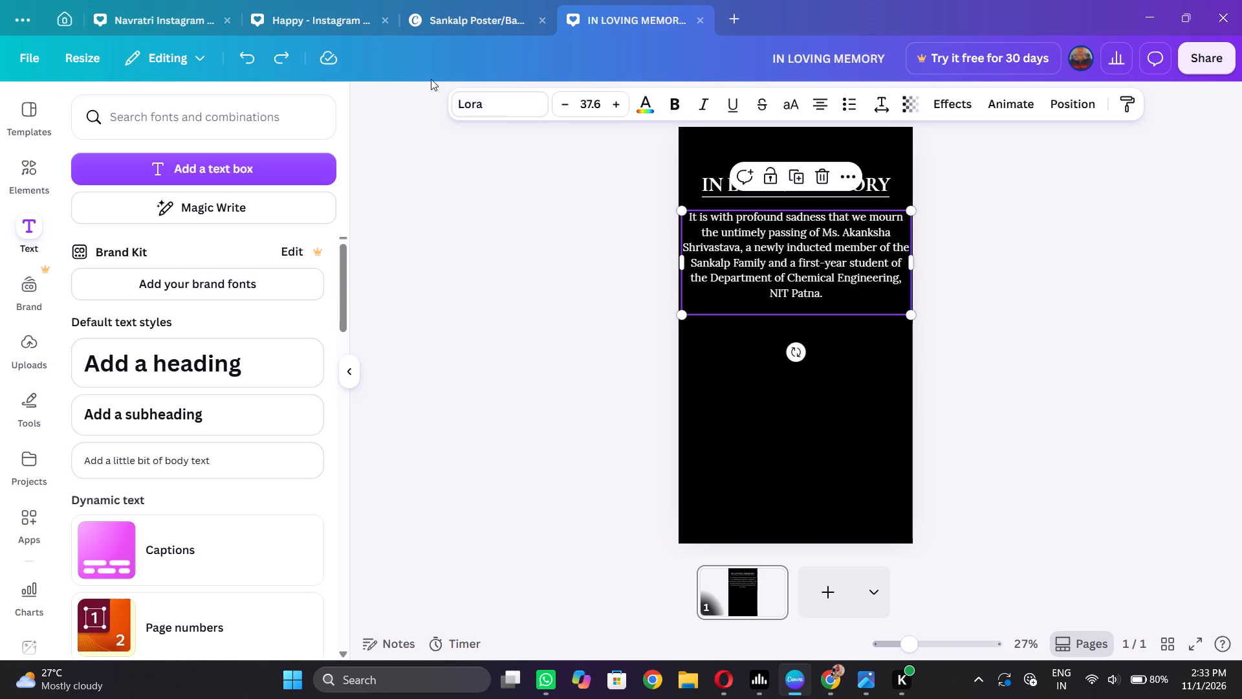
click(739, 244)
drag(739, 247, 820, 230)
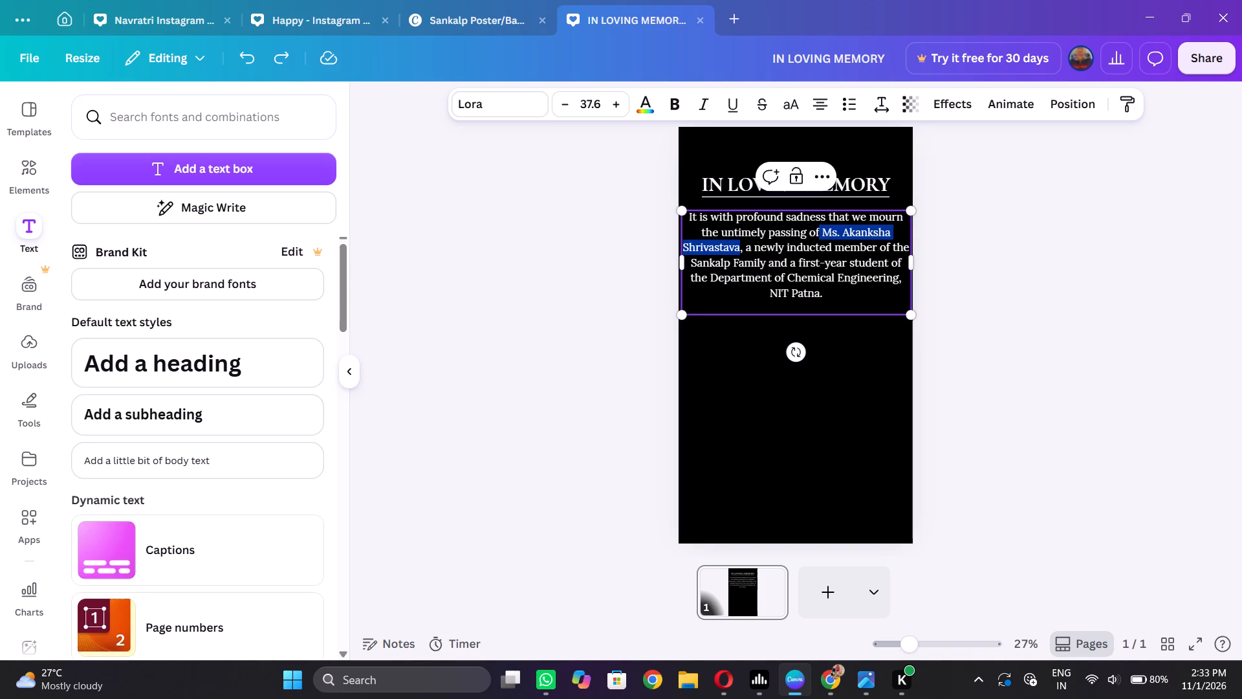
drag(820, 230, 826, 230)
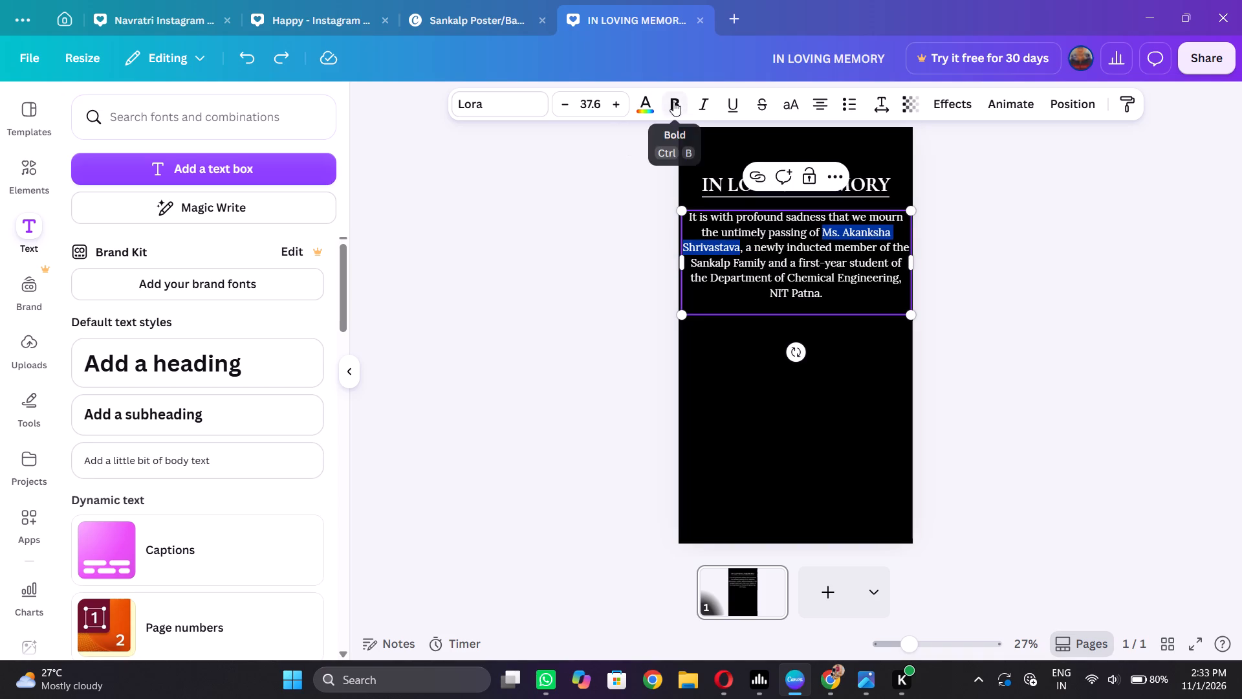
click(673, 102)
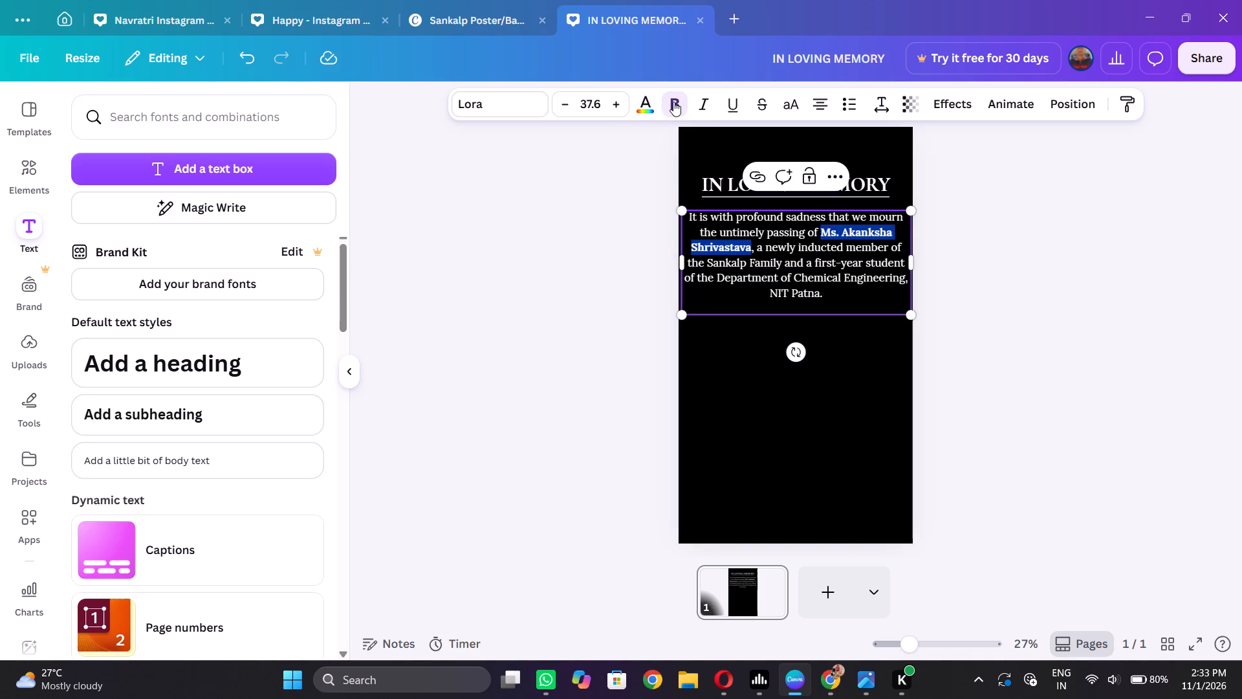
click(600, 360)
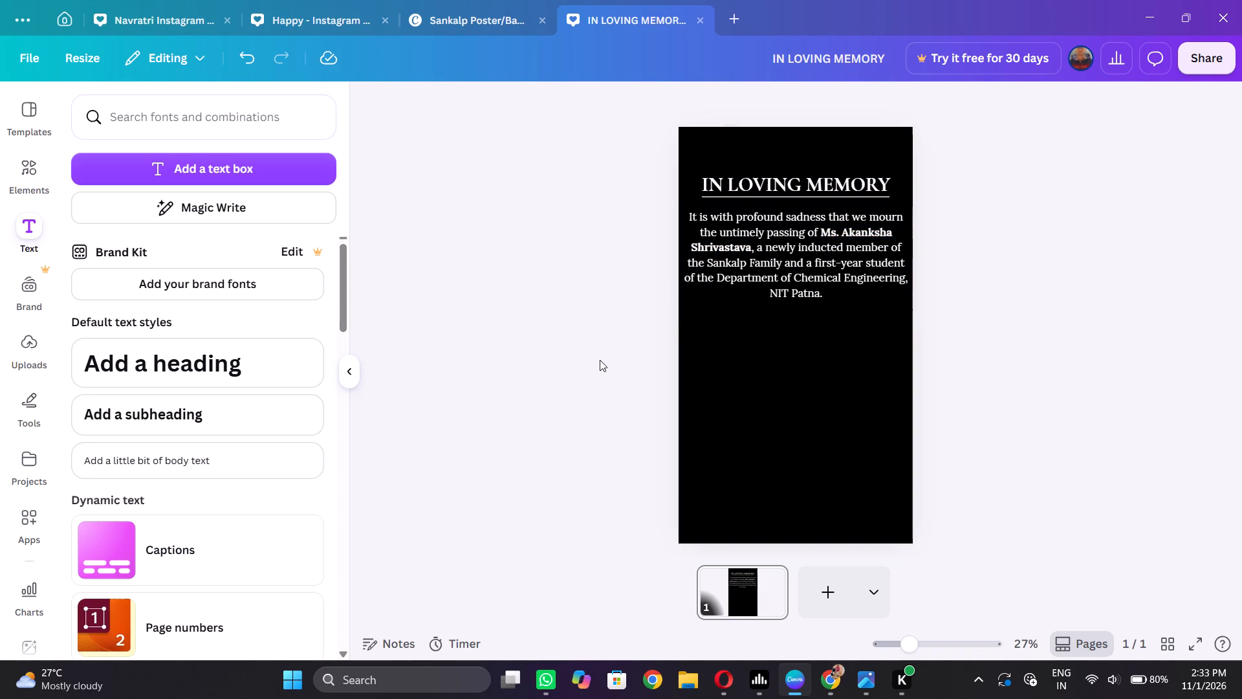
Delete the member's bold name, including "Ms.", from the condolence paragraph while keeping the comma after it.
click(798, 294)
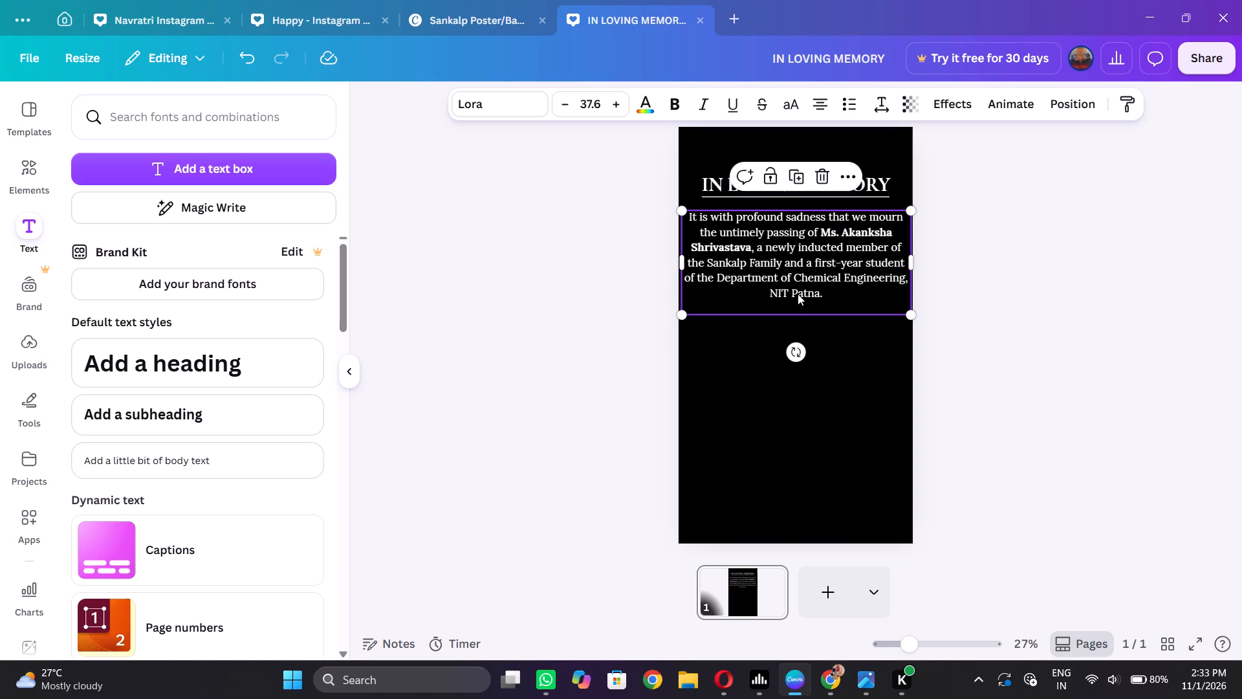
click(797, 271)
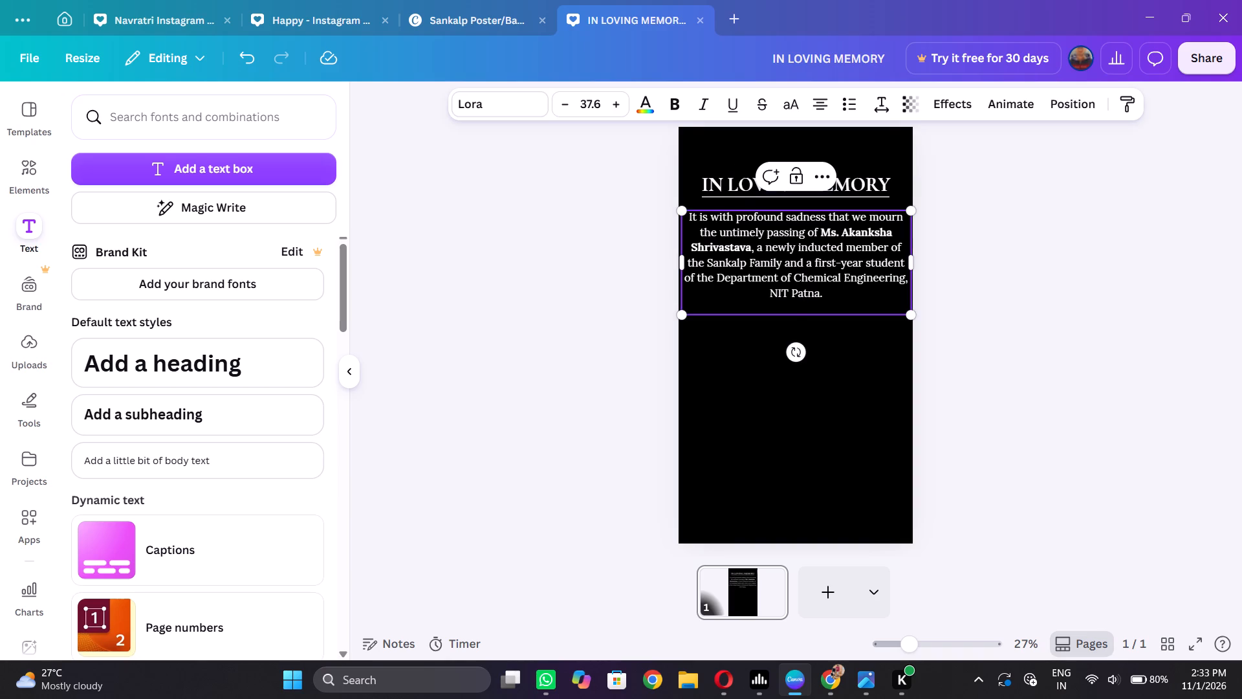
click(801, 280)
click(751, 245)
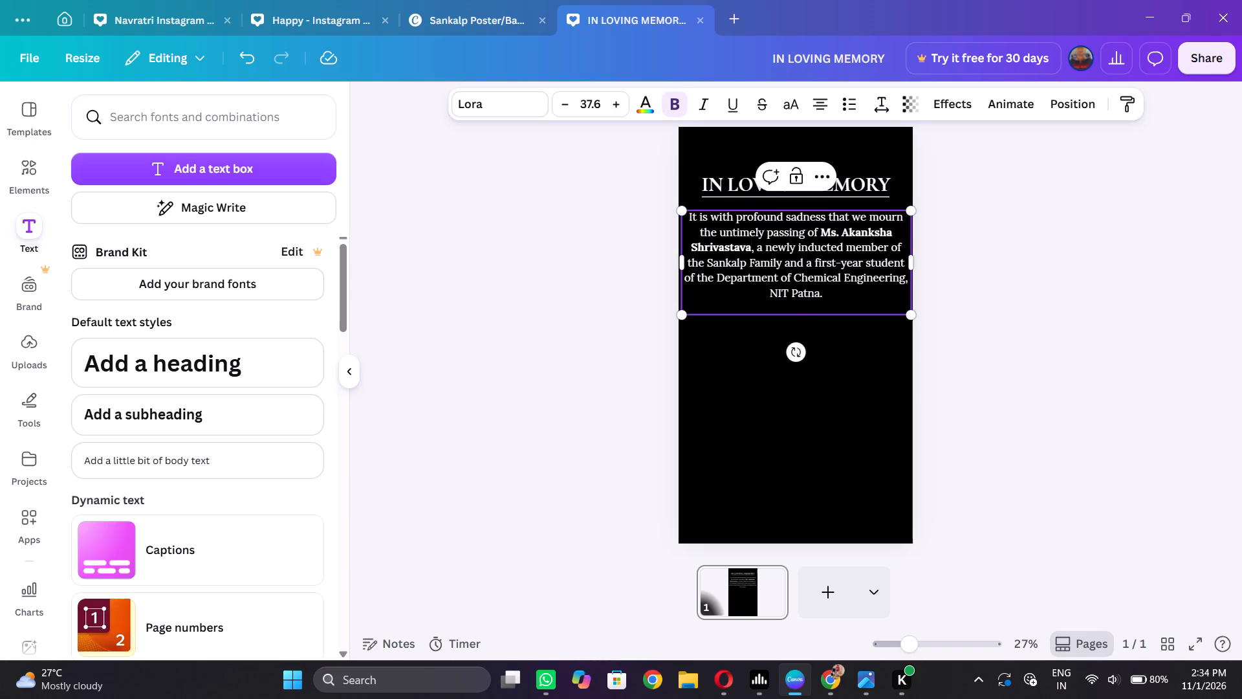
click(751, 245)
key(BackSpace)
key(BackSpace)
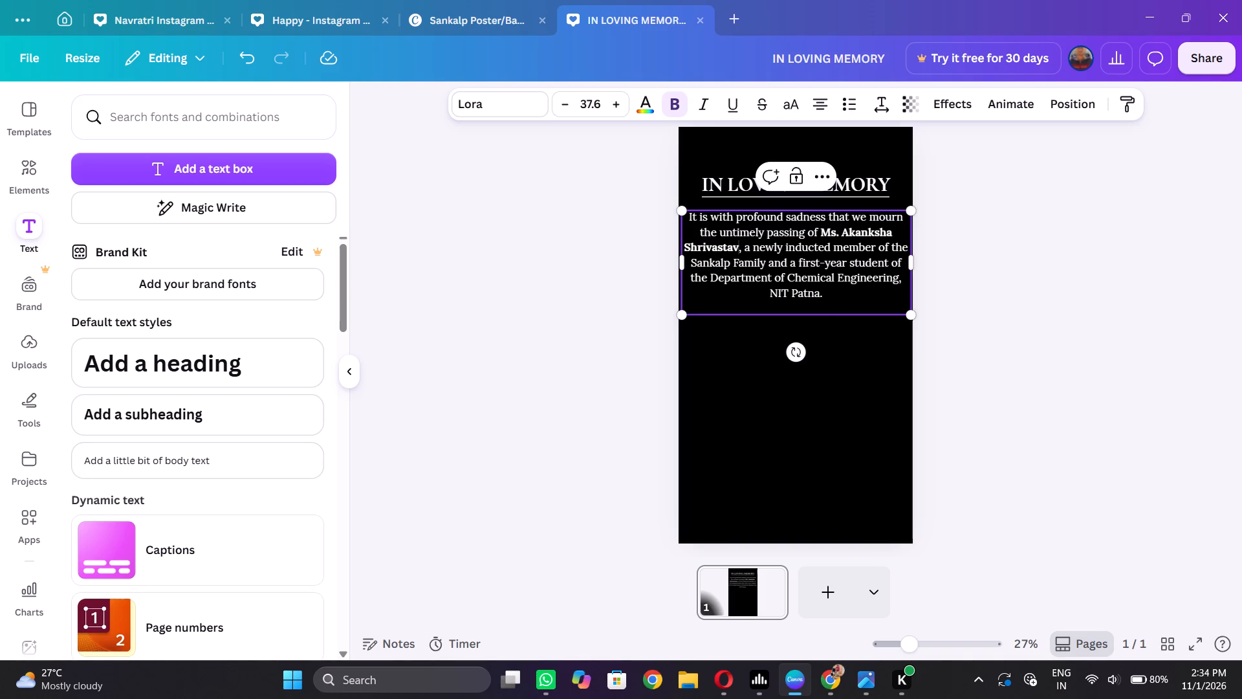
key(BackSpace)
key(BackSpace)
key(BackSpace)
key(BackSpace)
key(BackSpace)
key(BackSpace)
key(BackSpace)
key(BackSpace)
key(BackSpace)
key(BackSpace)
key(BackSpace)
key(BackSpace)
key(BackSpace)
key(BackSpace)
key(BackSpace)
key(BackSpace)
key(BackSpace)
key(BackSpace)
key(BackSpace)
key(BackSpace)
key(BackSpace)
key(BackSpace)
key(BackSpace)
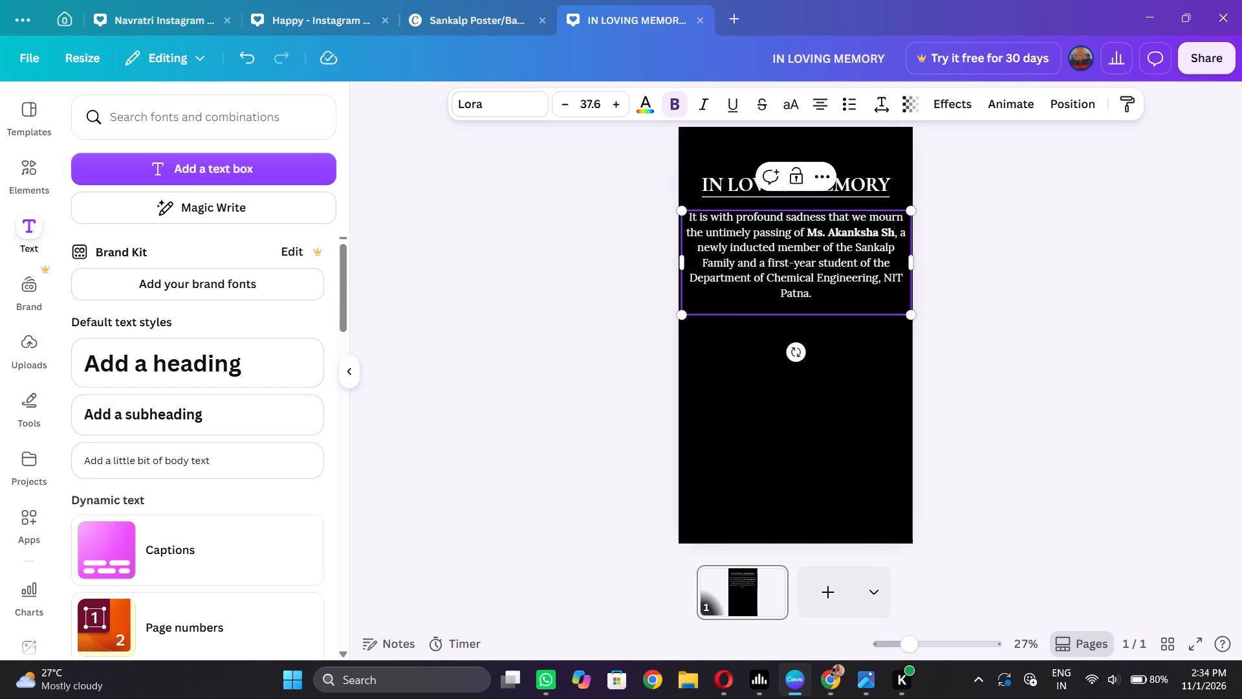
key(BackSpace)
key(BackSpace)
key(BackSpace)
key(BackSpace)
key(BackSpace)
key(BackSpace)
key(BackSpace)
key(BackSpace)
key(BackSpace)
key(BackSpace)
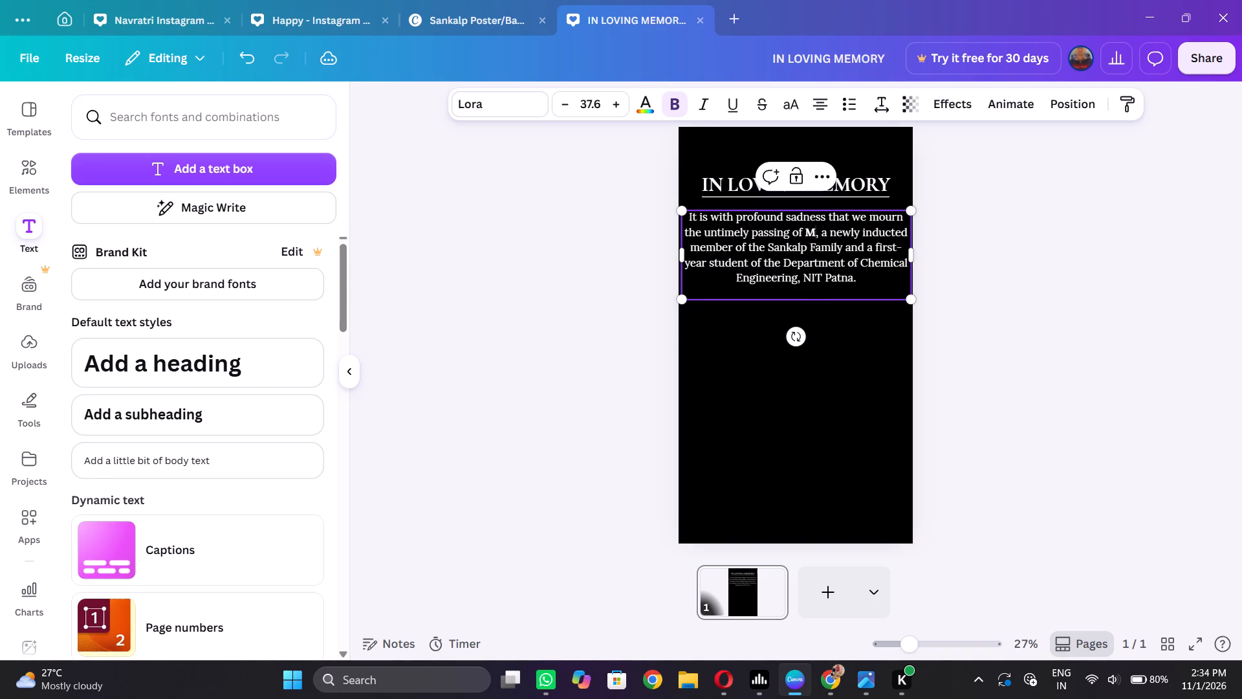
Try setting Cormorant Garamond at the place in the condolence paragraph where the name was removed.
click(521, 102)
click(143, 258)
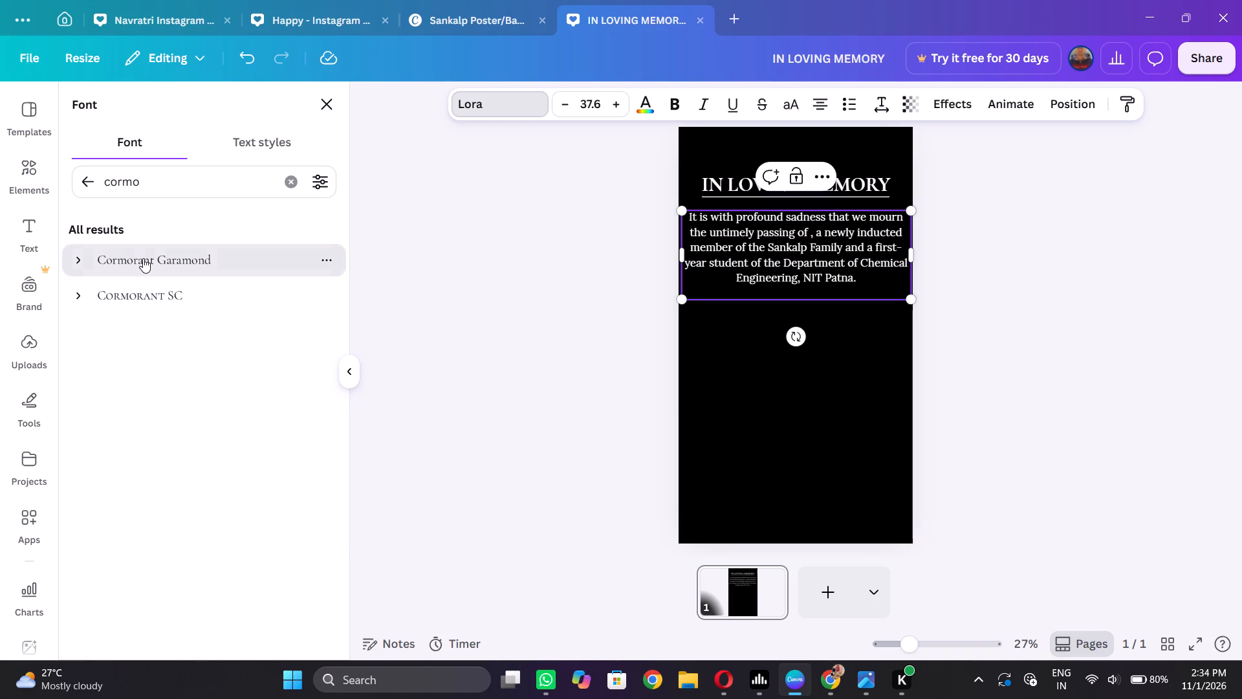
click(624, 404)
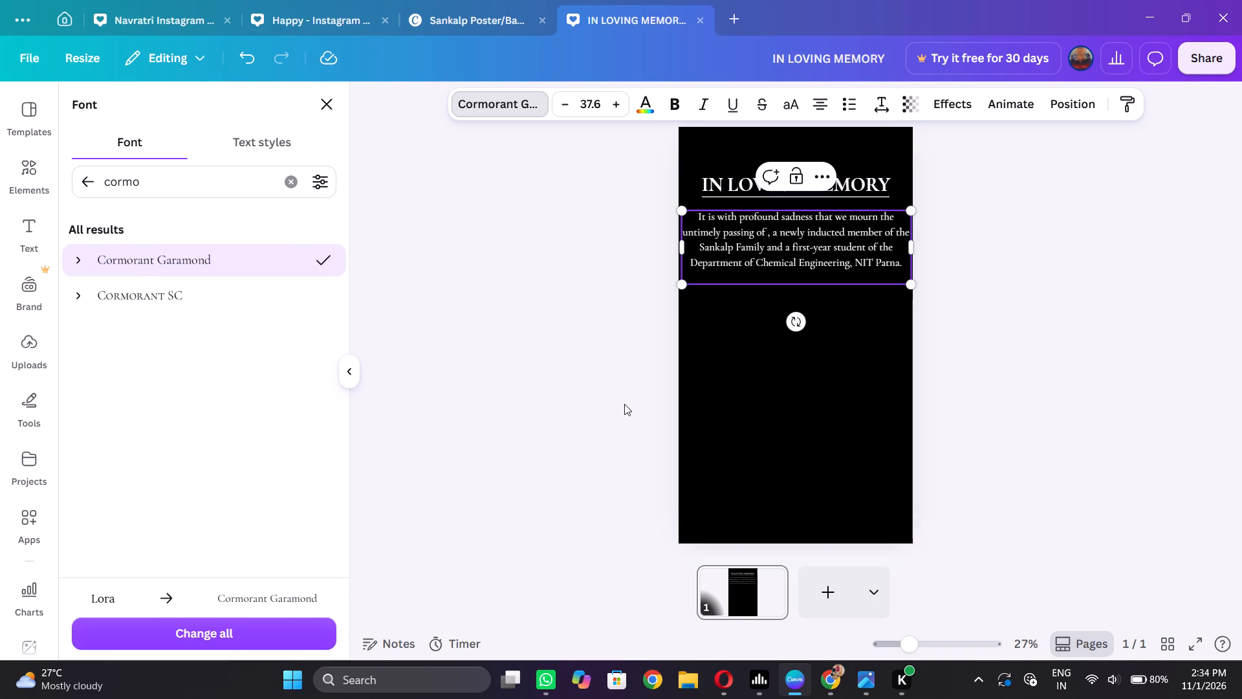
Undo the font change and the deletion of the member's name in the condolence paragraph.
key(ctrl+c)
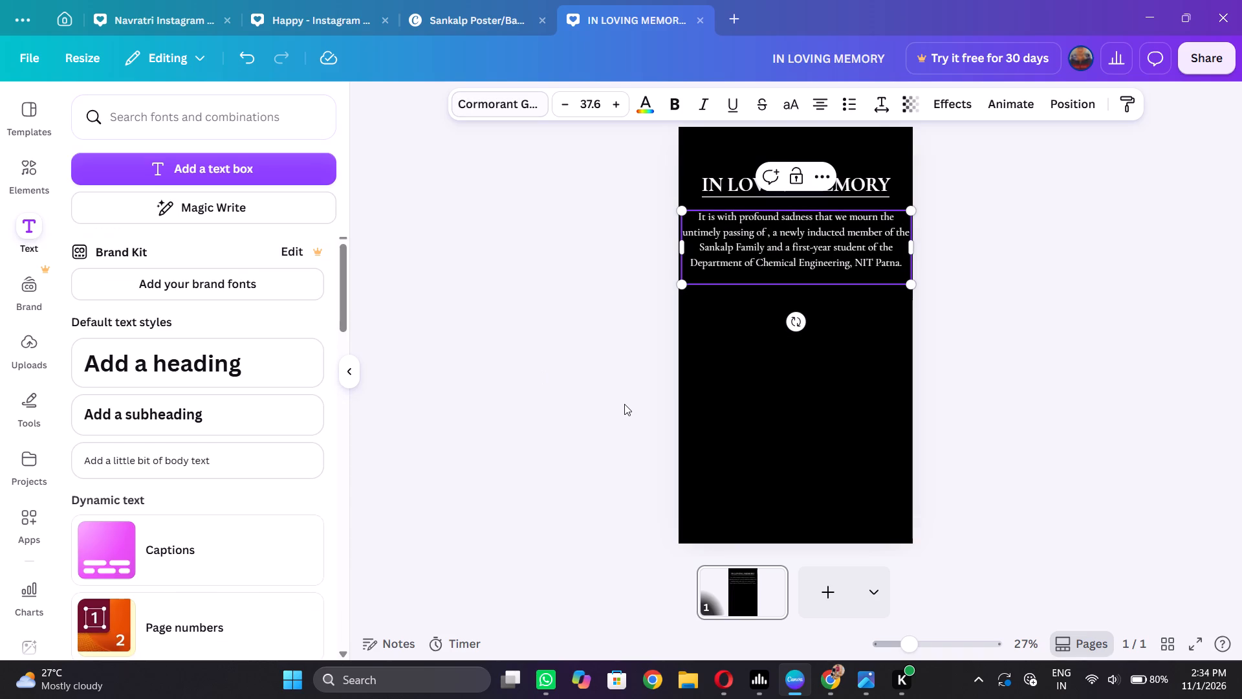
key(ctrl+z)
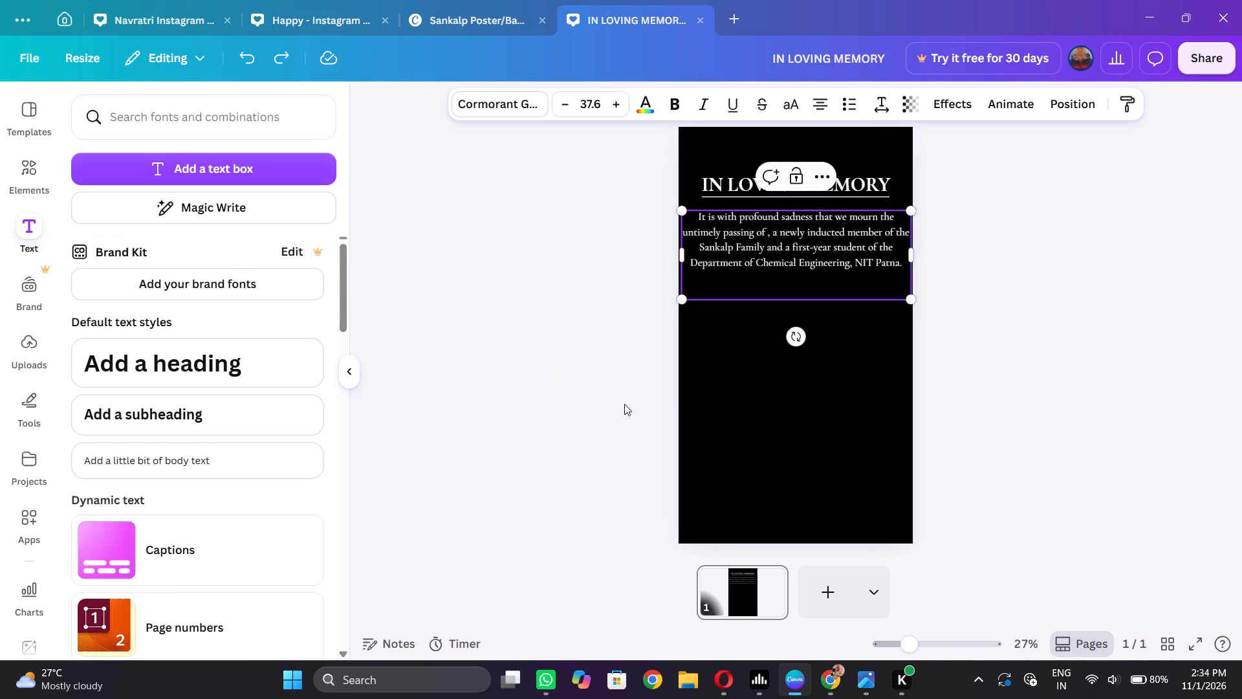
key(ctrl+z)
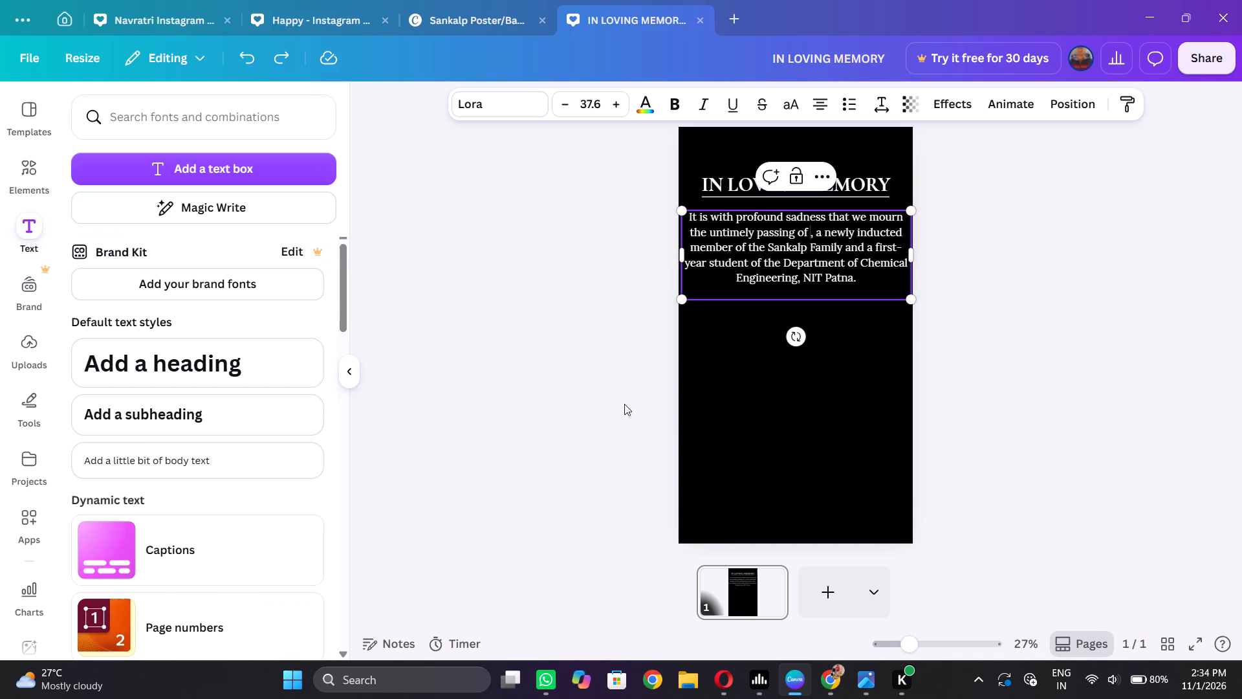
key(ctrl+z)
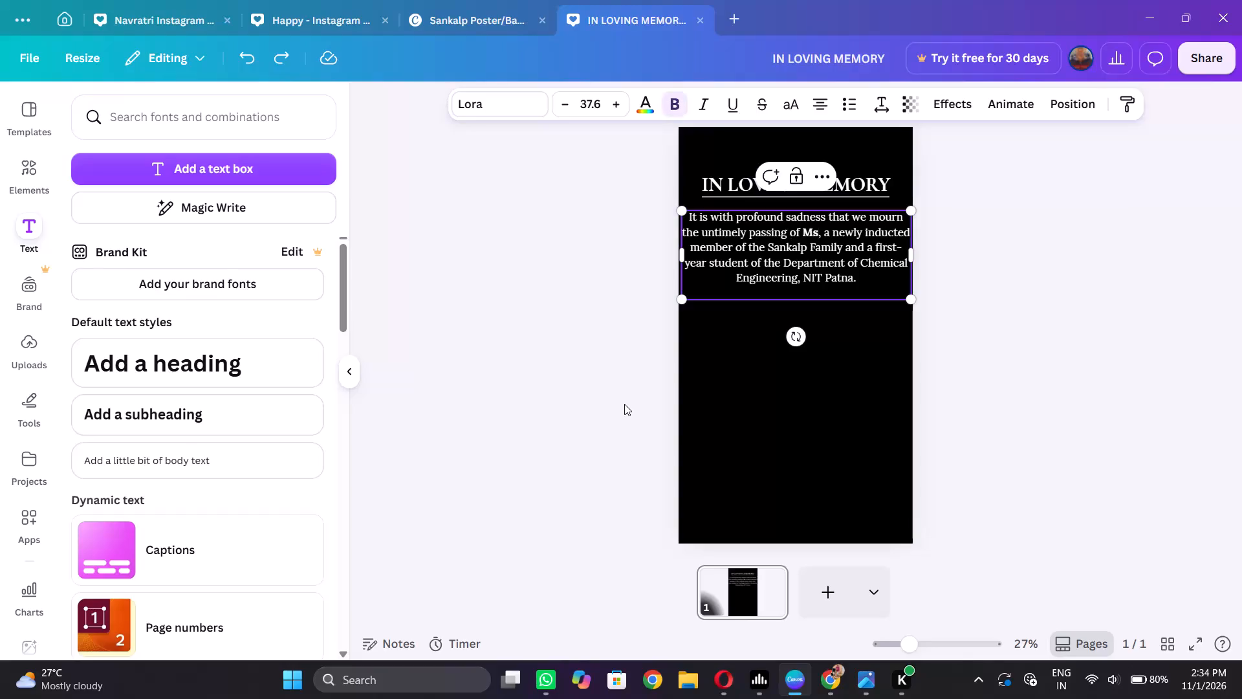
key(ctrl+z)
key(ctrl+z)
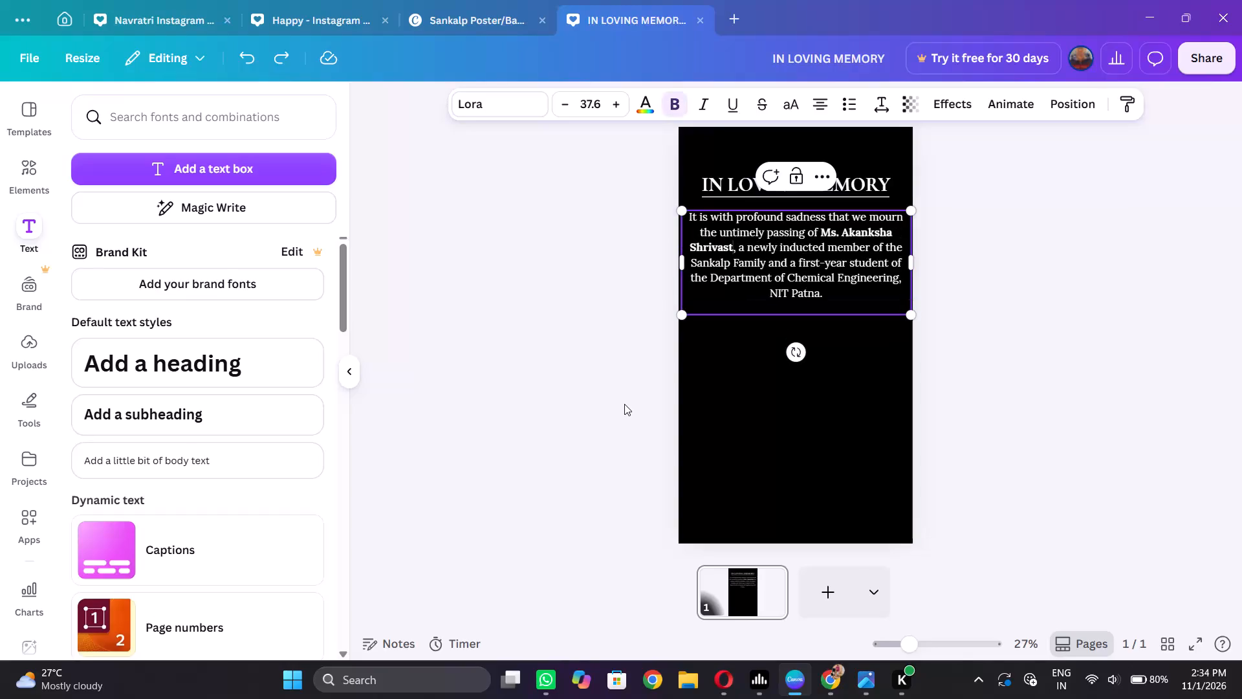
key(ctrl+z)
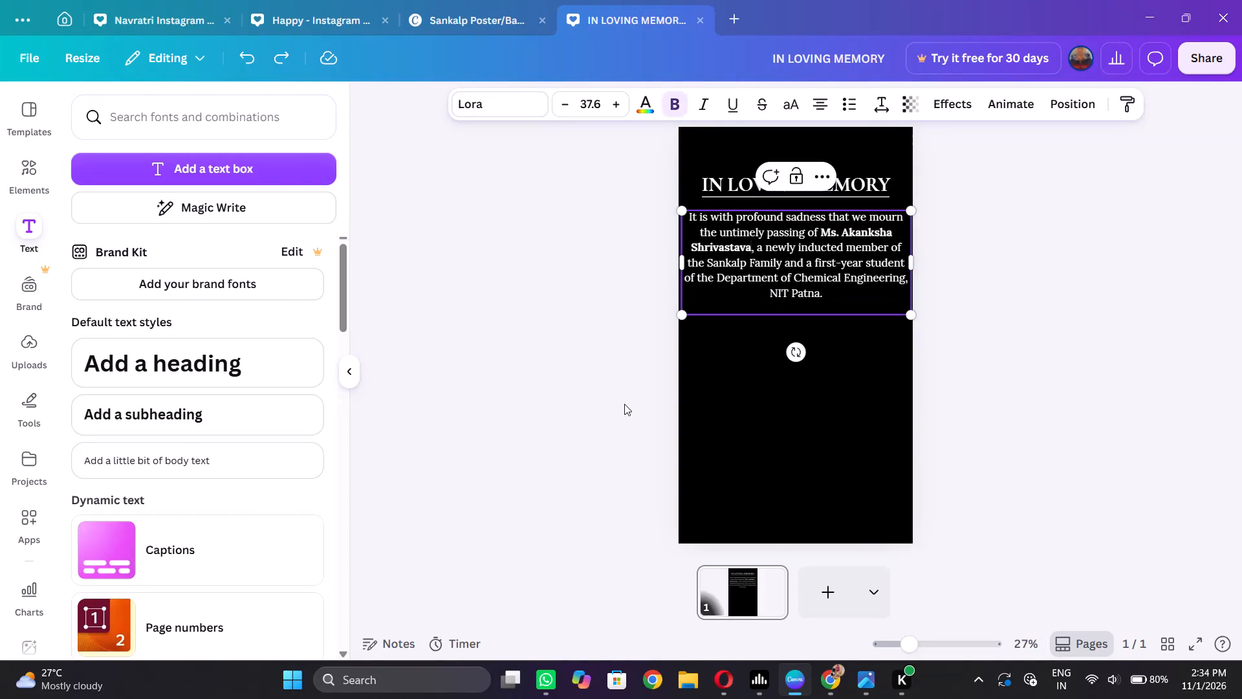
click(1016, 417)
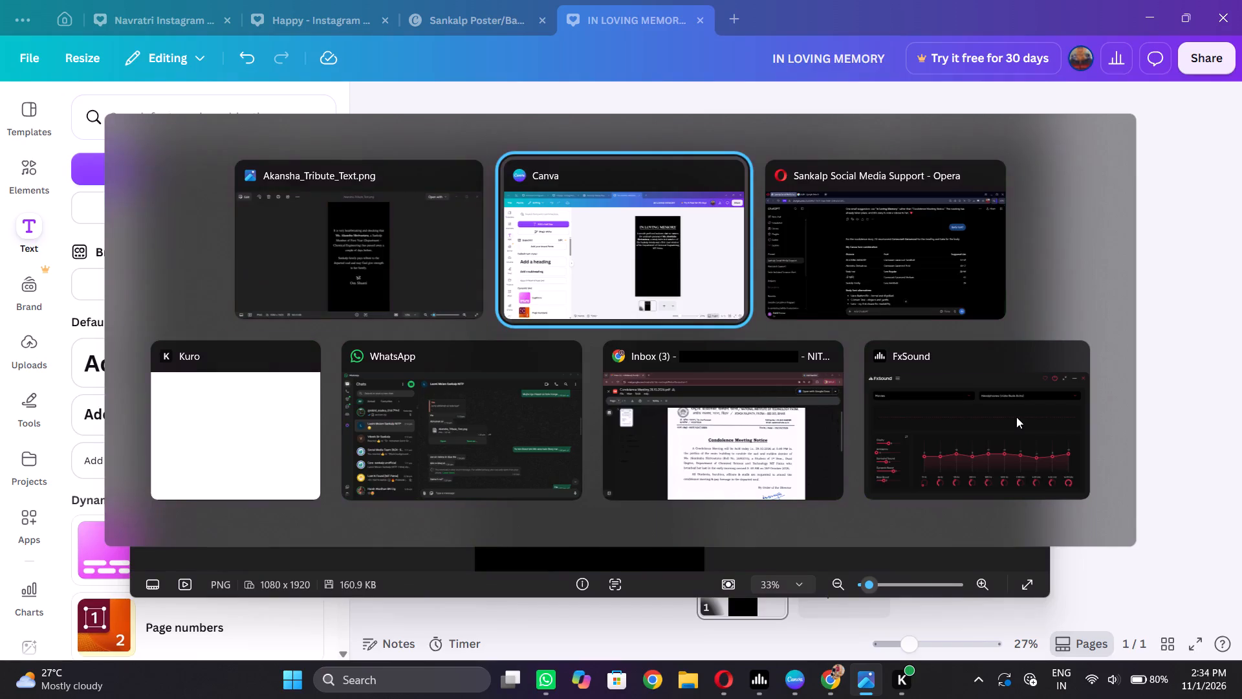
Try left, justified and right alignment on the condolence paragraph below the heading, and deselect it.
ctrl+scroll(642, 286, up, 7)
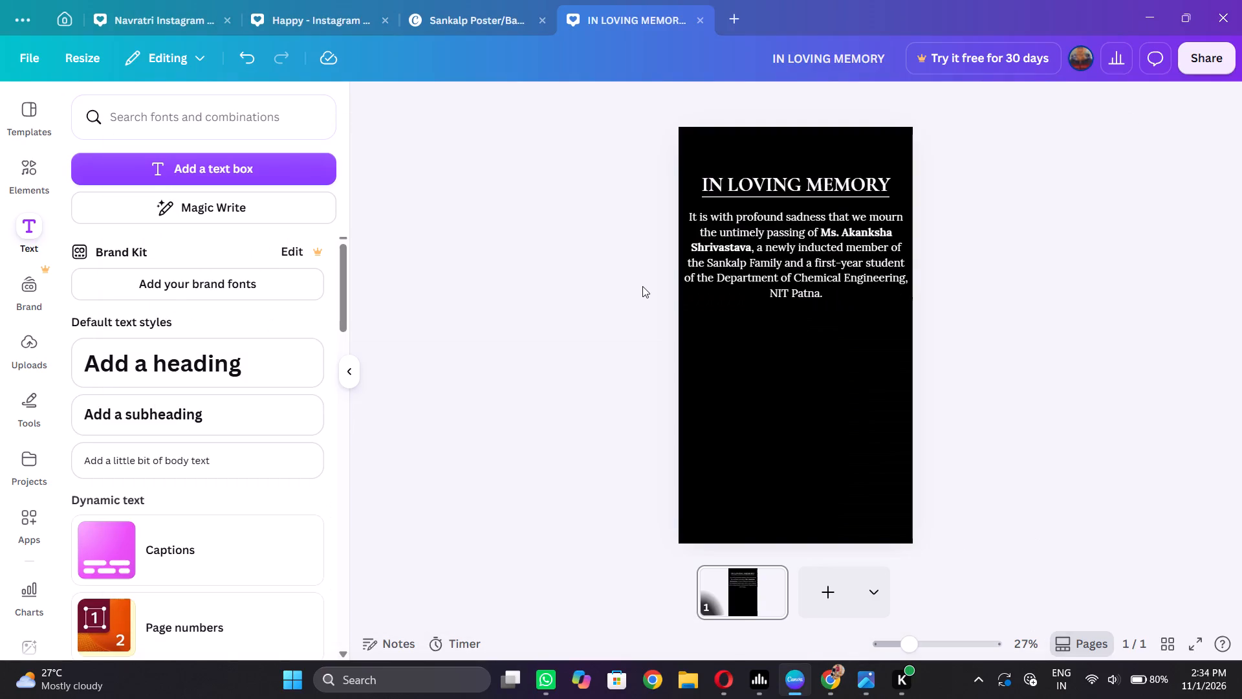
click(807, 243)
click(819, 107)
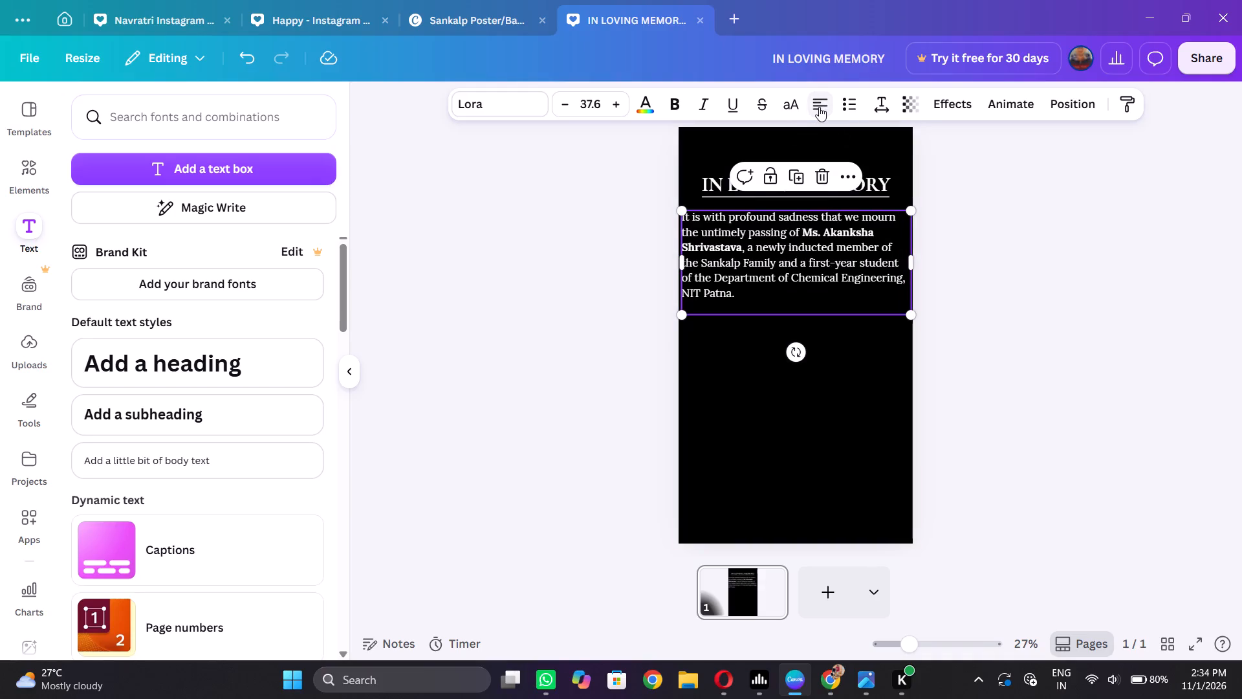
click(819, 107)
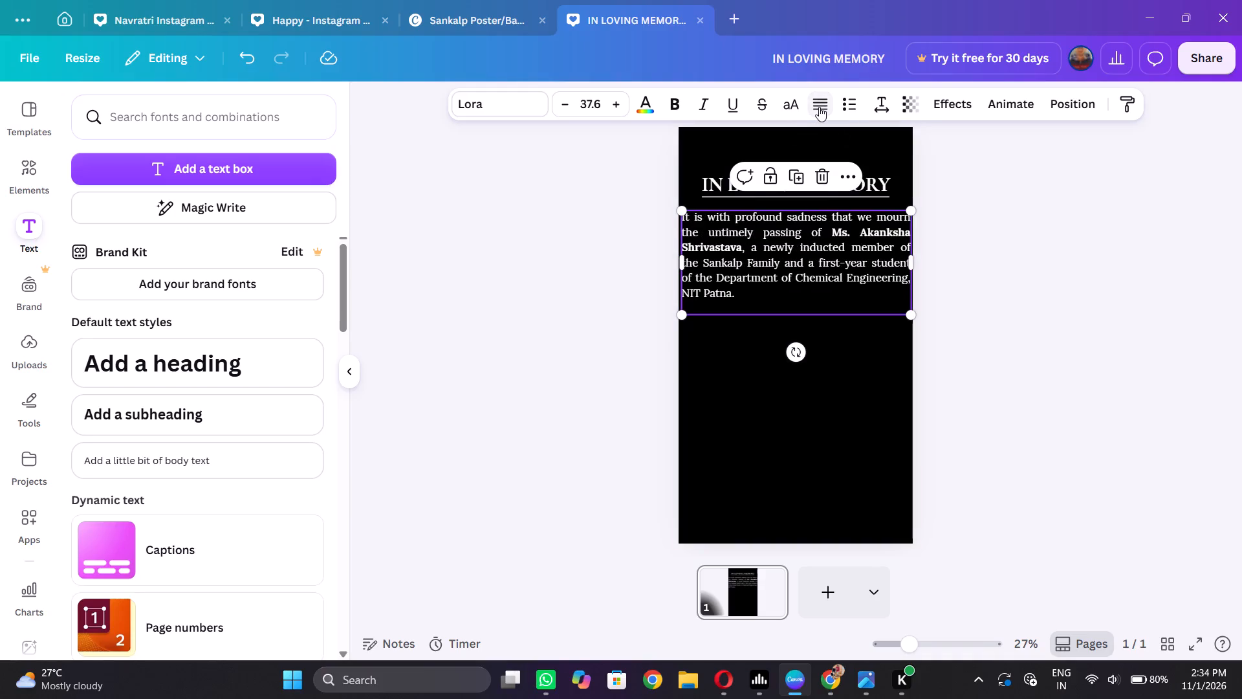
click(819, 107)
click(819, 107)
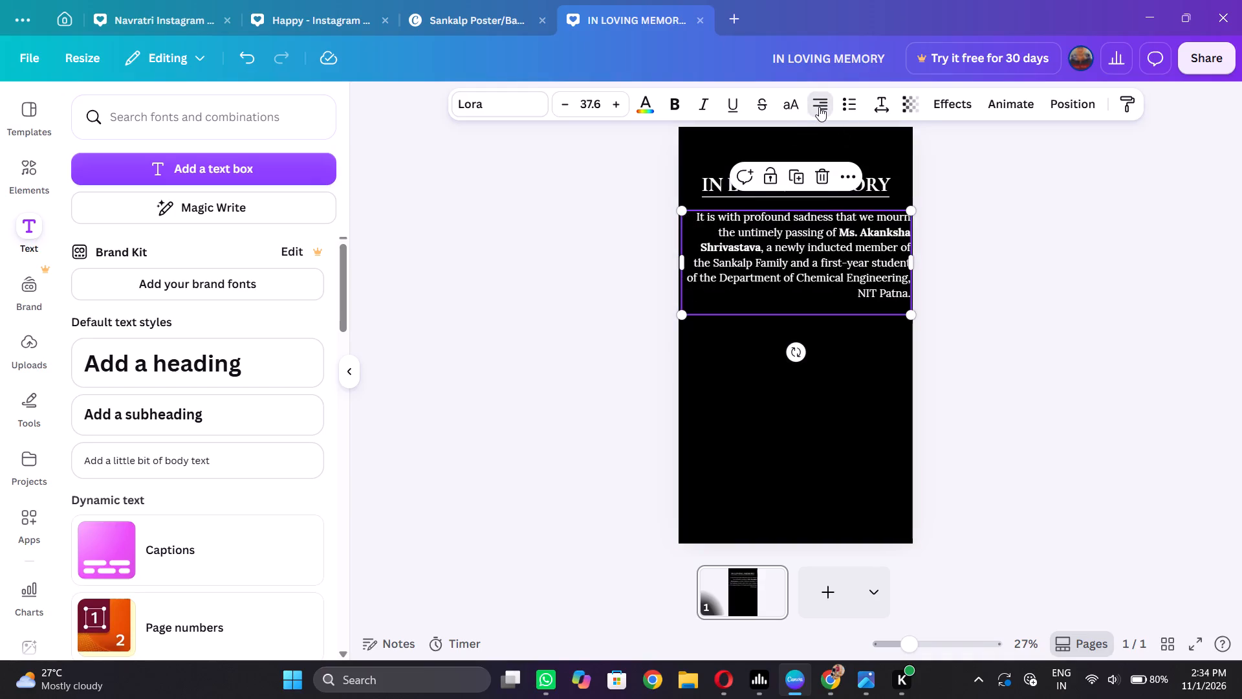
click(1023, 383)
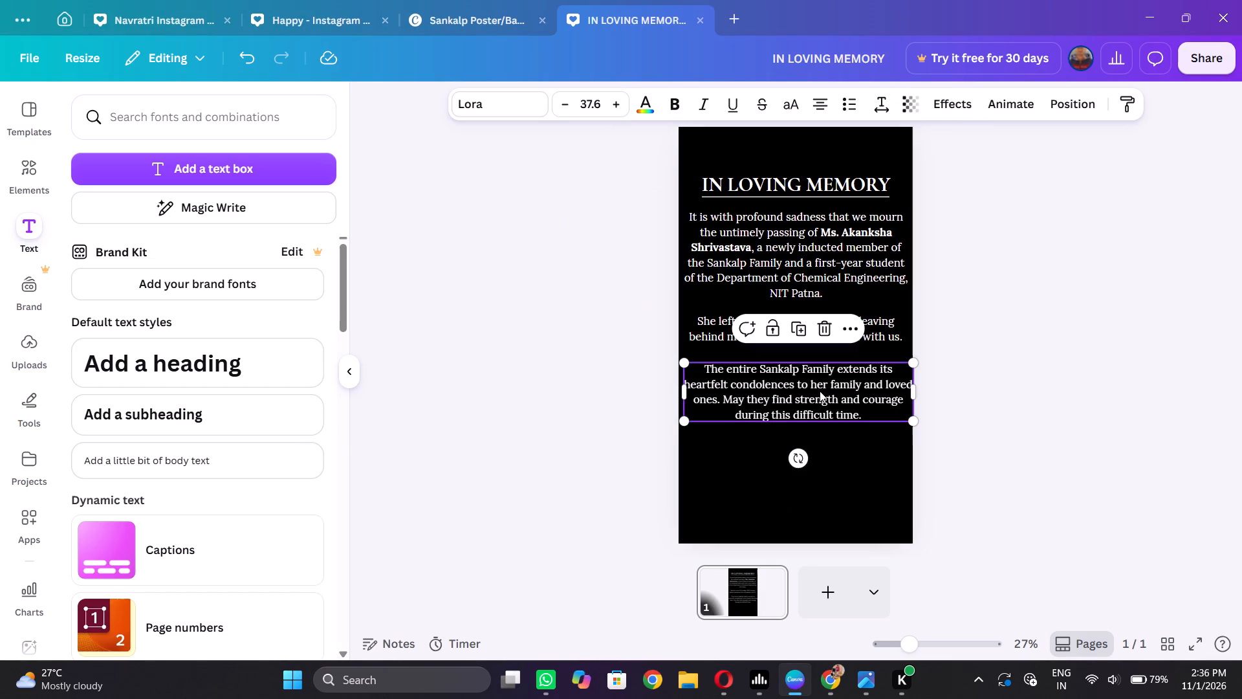
Duplicate the "The entire Sankalp Family" condolences paragraph, place the copy just below it and replace its wording with "ॐ शान्ति".
key(ctrl+d)
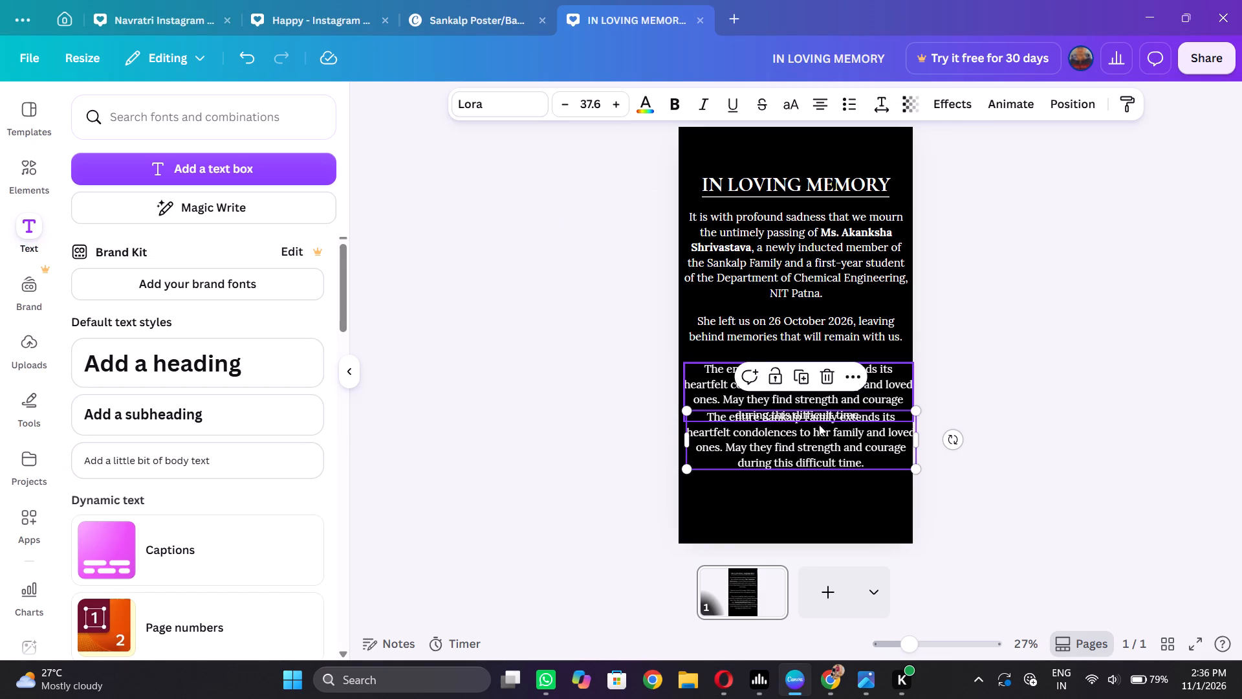
drag(820, 447, 823, 481)
double_click(823, 481)
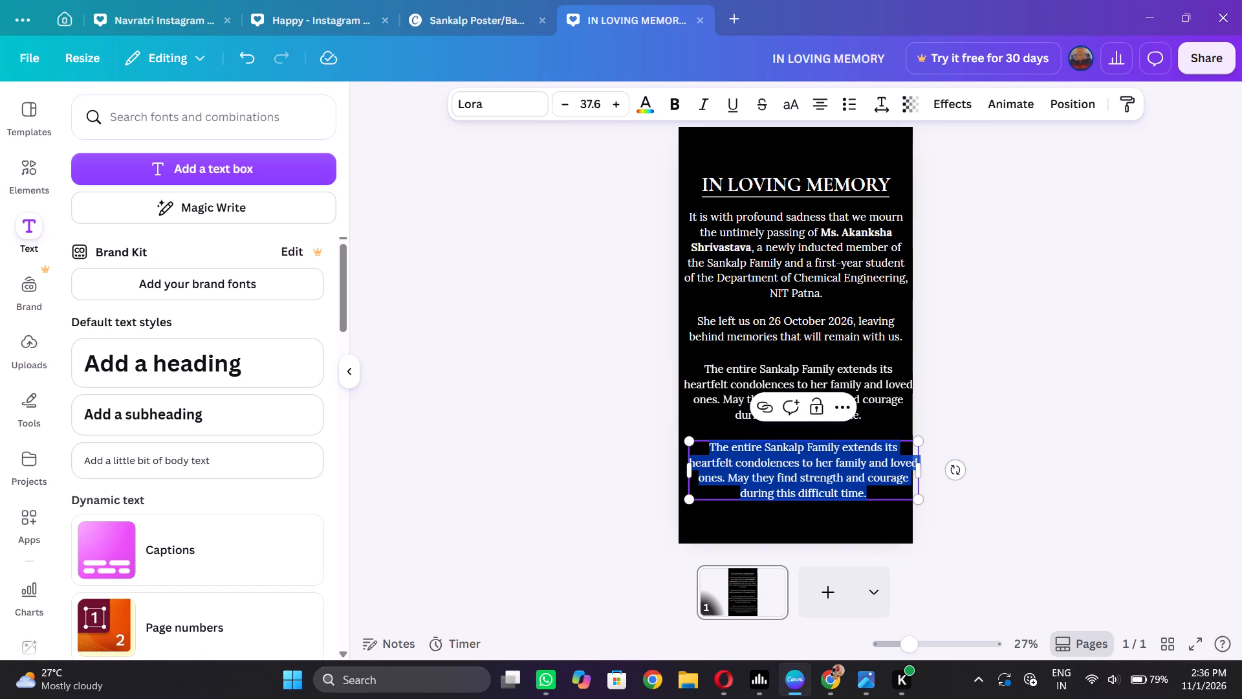
key(ctrl+v)
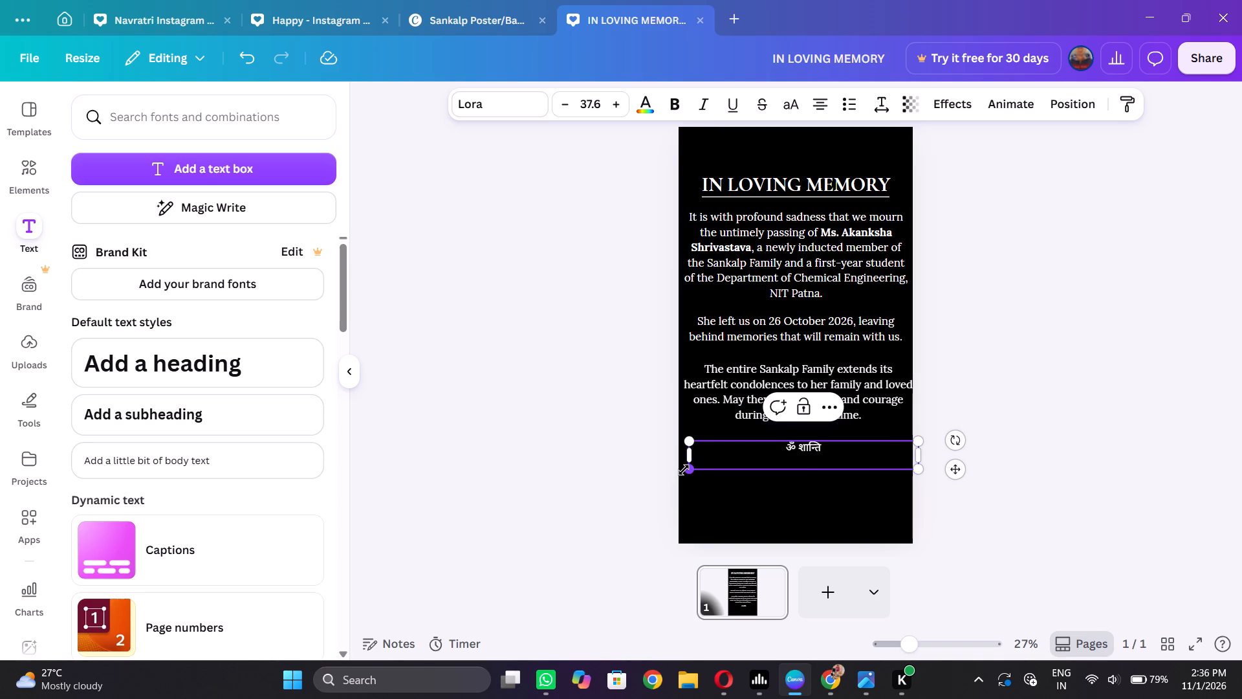
Remove the empty second line from the "ॐ शान्ति" text box.
key(BackSpace)
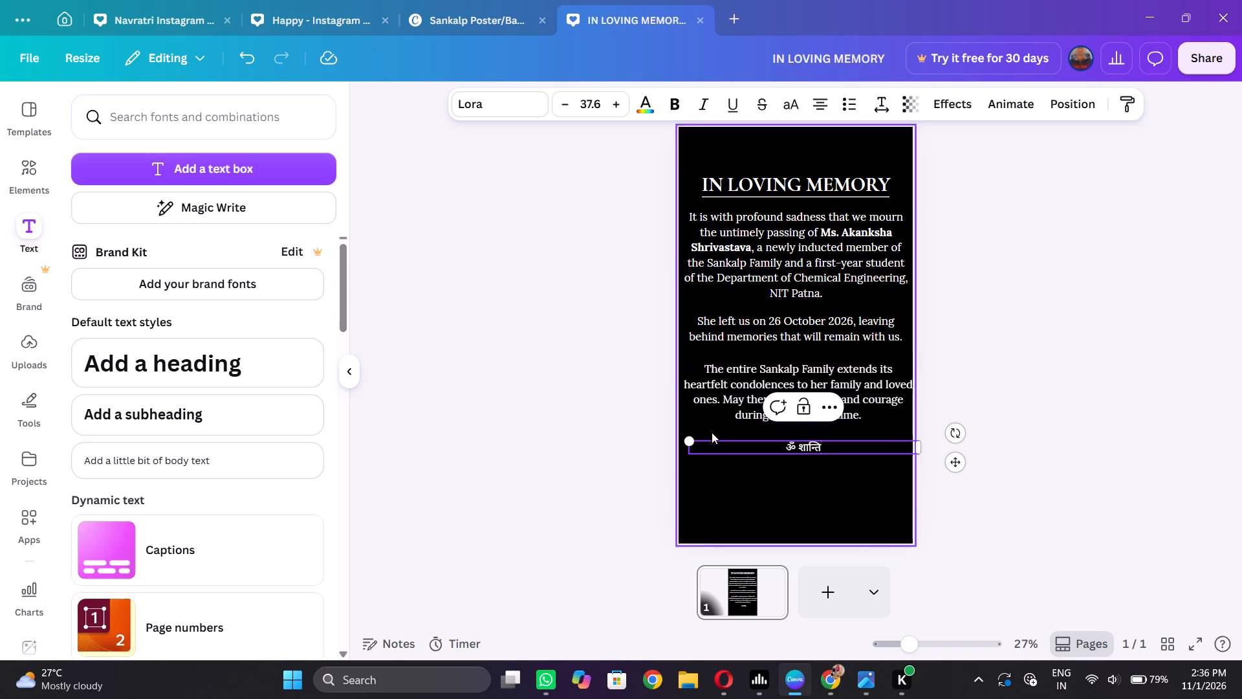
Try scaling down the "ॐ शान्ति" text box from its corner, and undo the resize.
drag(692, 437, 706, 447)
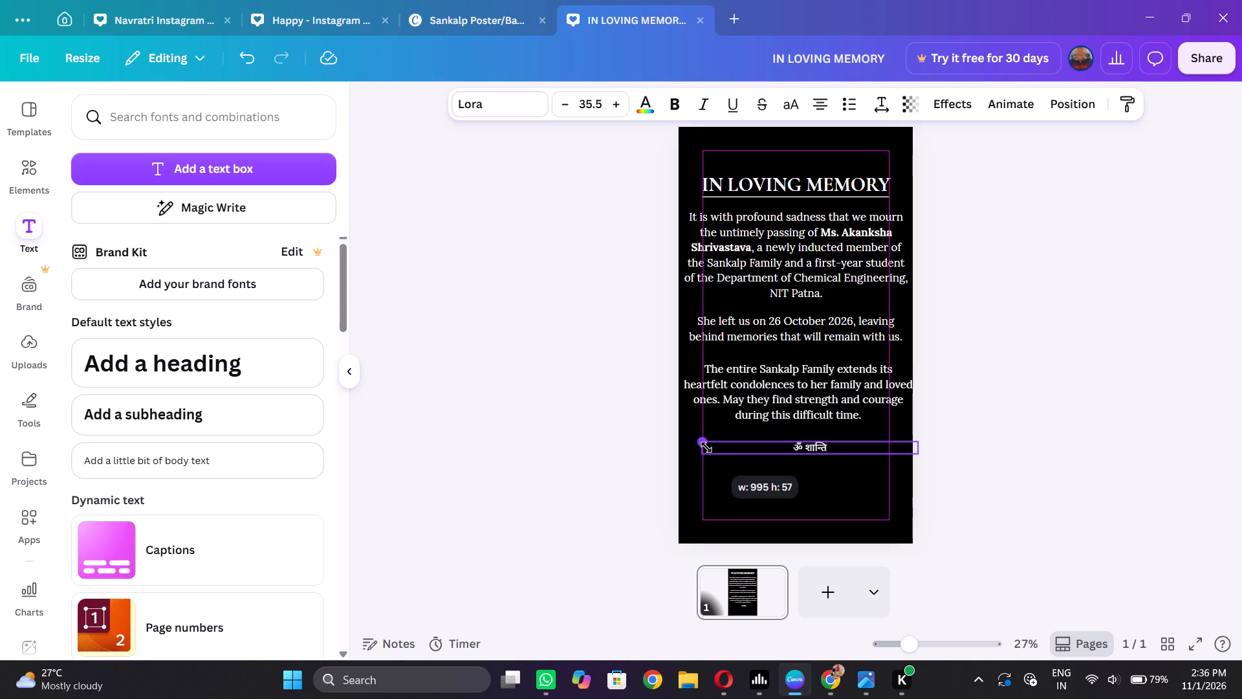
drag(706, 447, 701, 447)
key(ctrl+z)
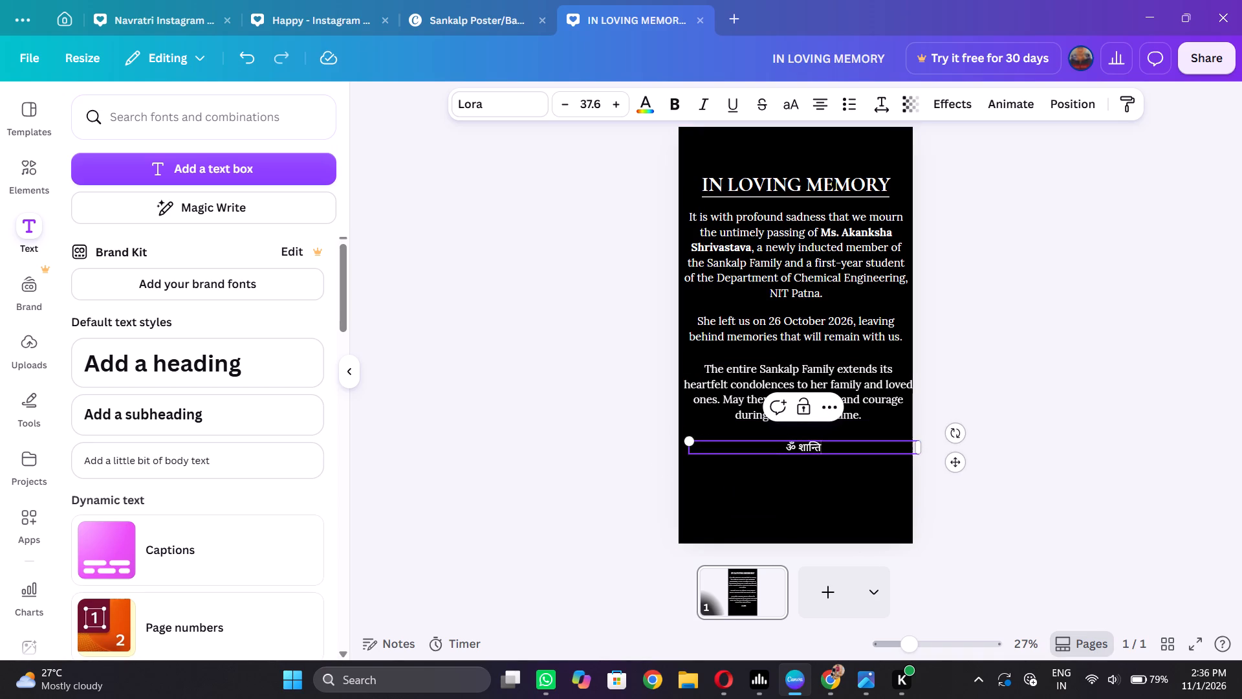
Narrow the "ॐ शान्ति" text box without scaling its text and place it just below the condolences paragraph.
click(979, 515)
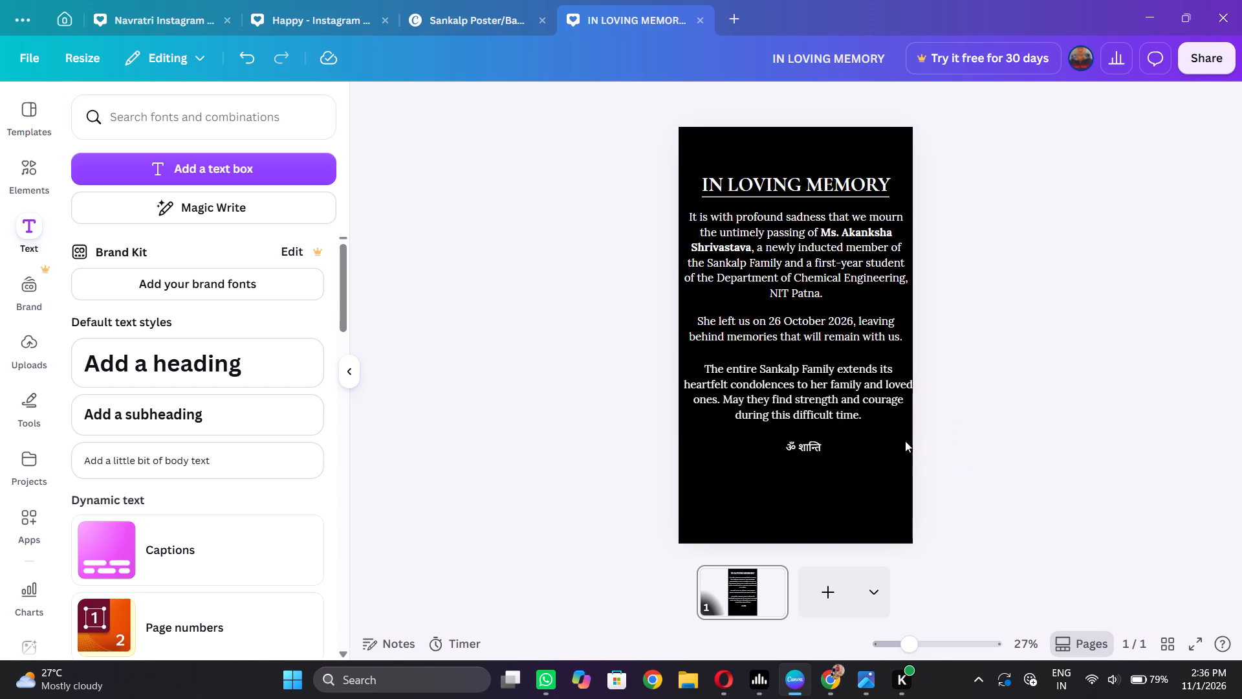
click(827, 450)
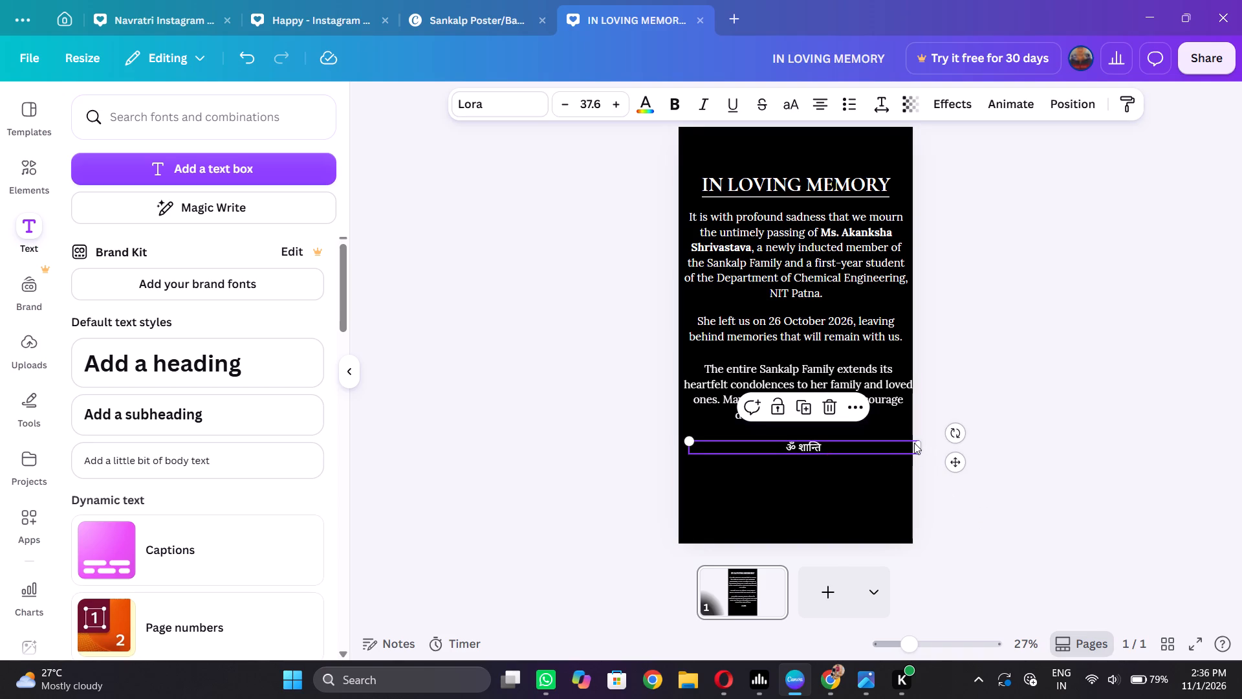
drag(919, 447, 828, 449)
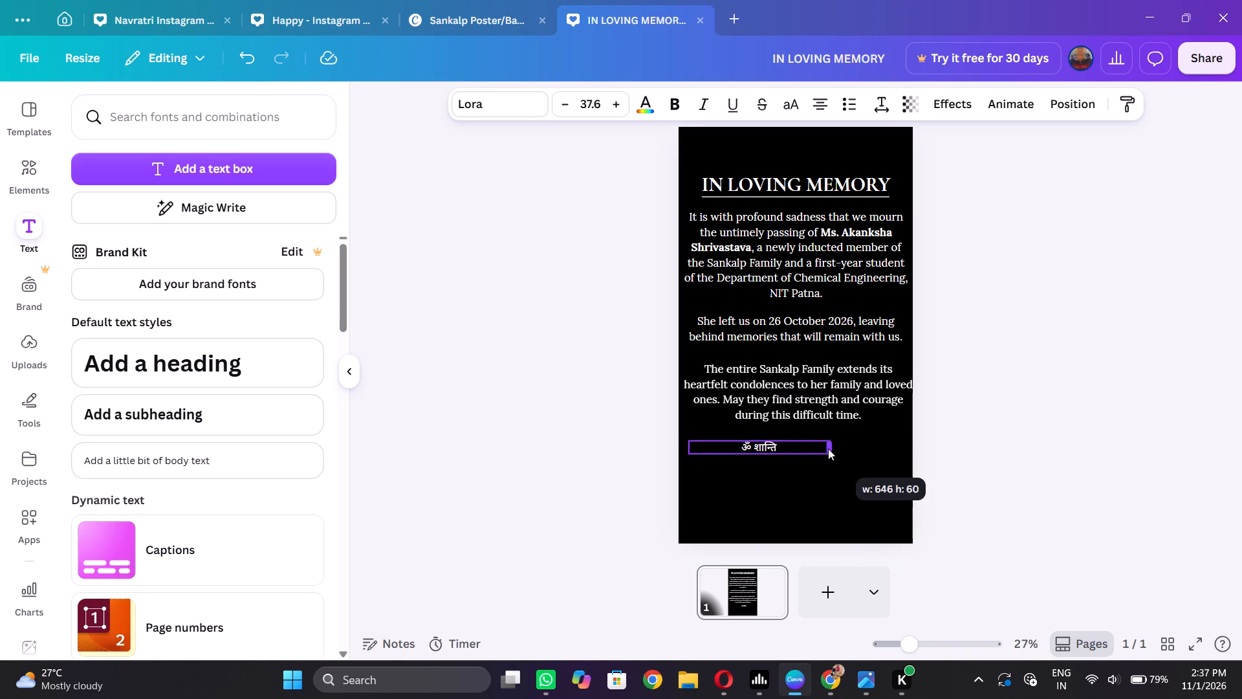
drag(828, 449, 822, 448)
drag(768, 489, 801, 489)
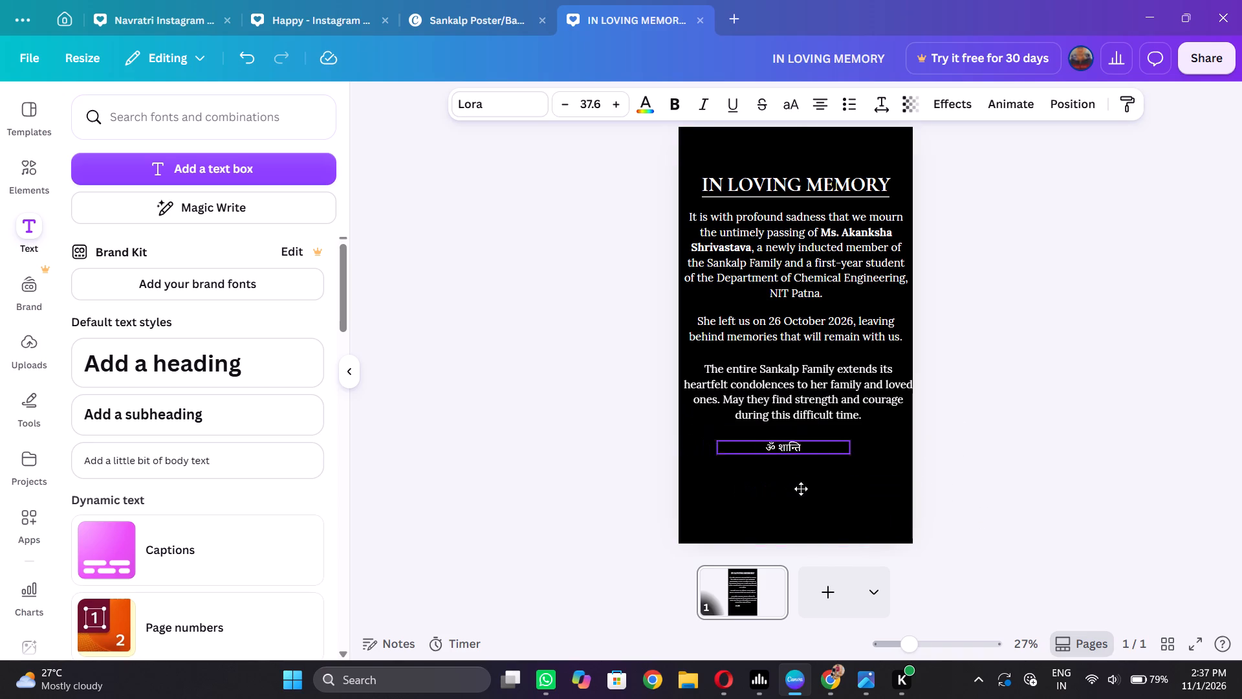
drag(801, 489, 801, 494)
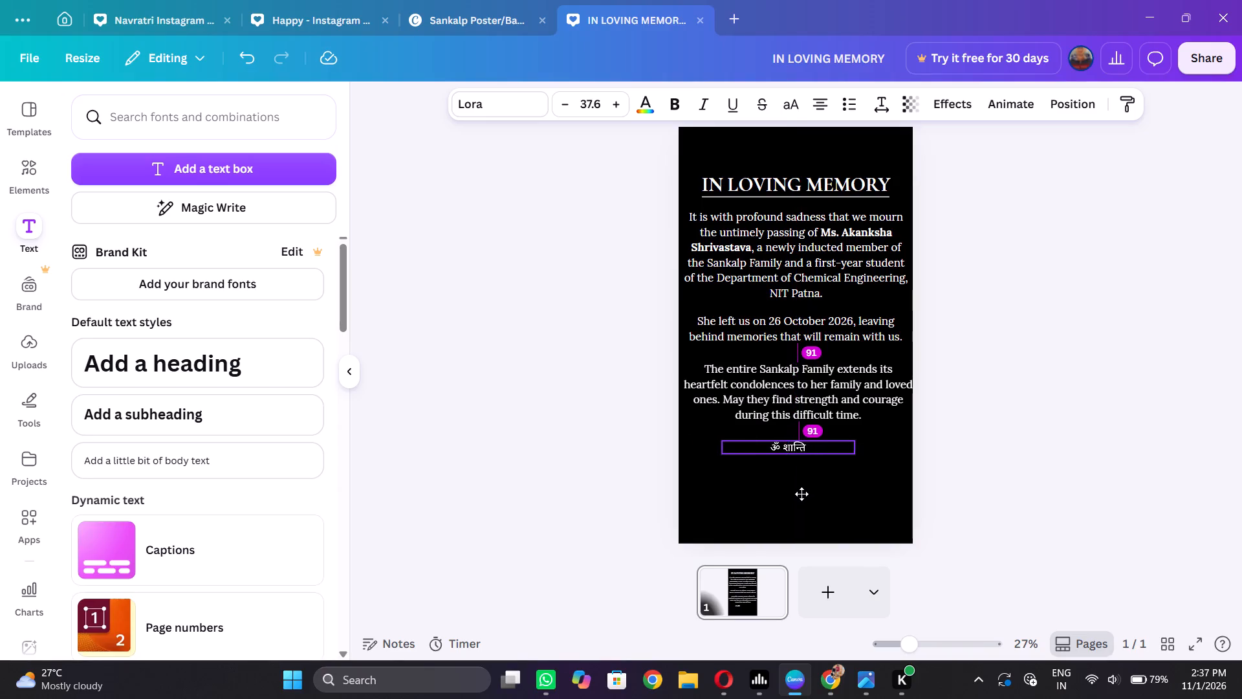
drag(801, 494, 799, 485)
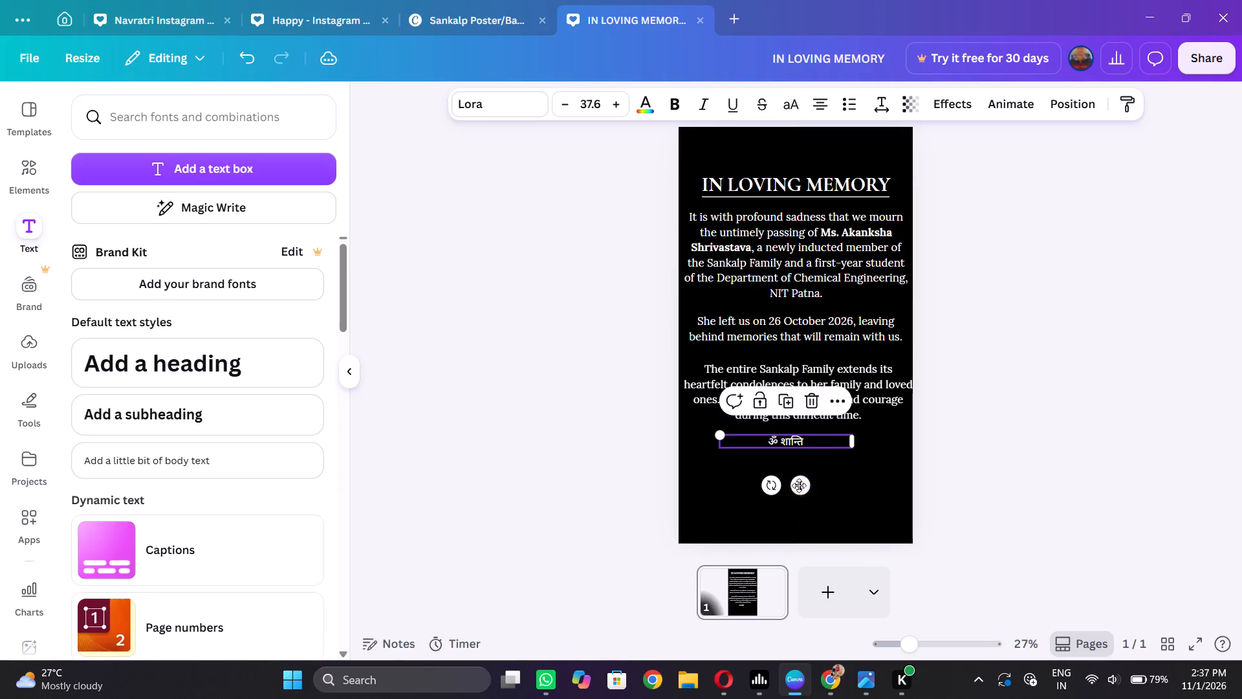
click(1047, 486)
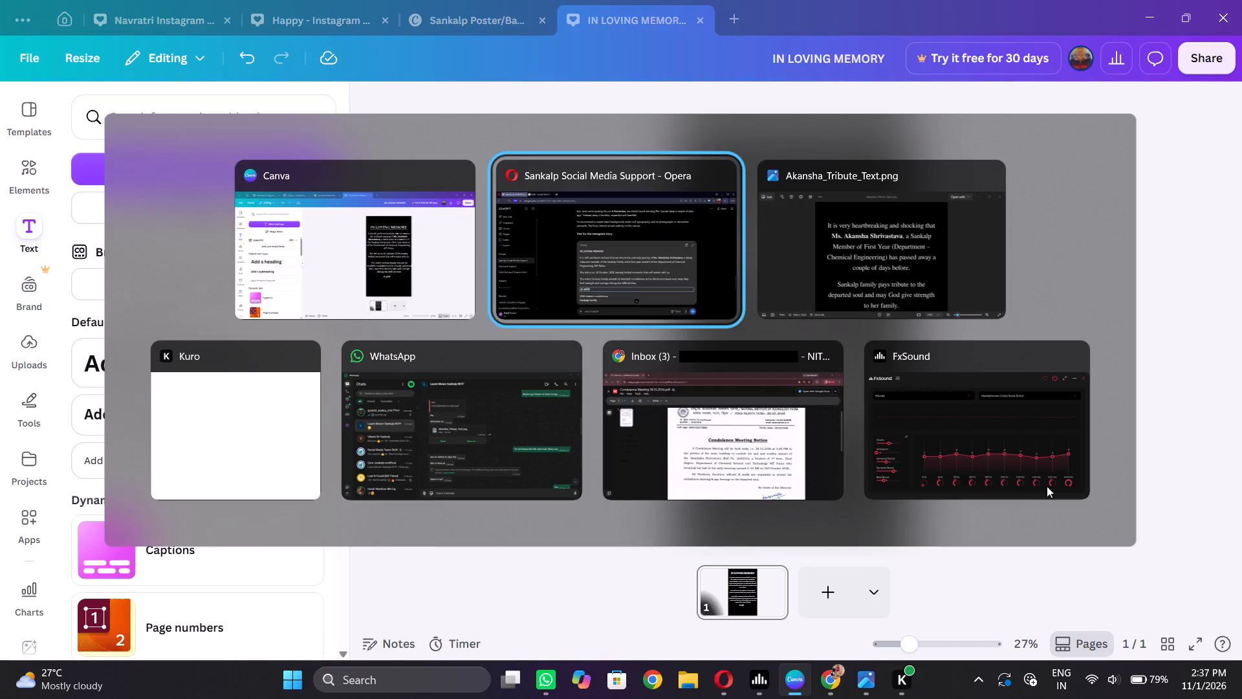
Remove "शान्ति" so that only ॐ is left in the text box, and add "Om Shanti" on a new line below it.
scroll(931, 509, down, 3)
ctrl+scroll(607, 388, up, 4)
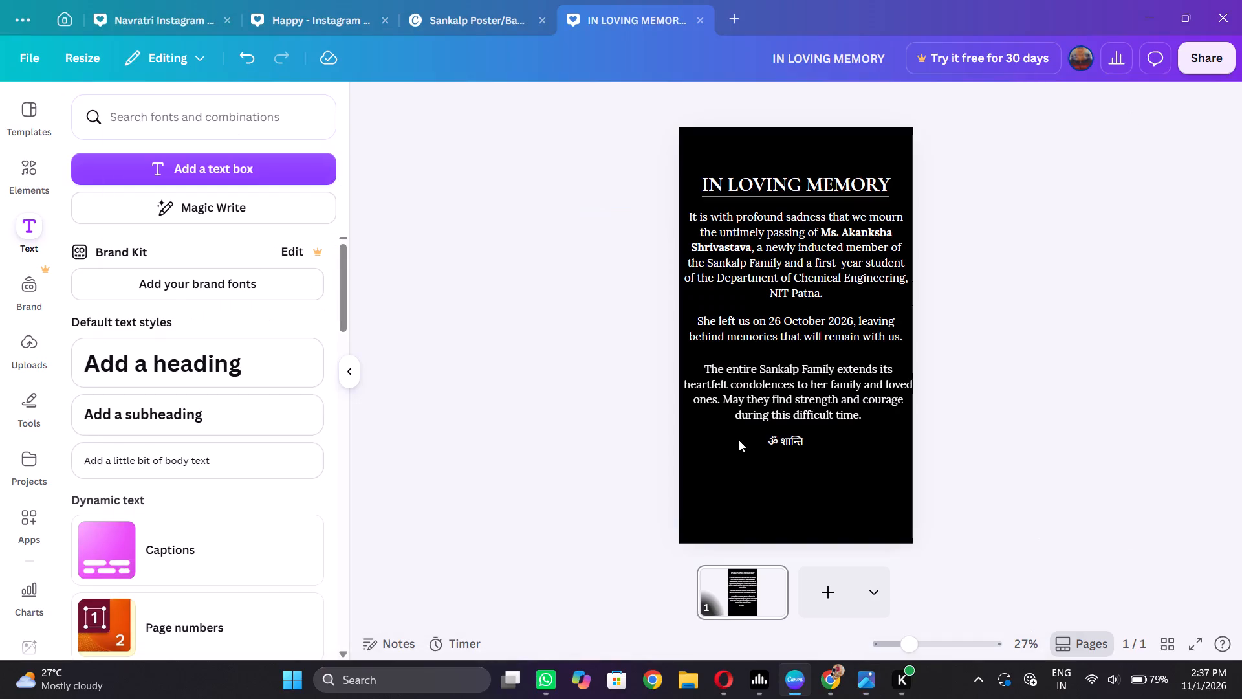
click(822, 441)
double_click(811, 436)
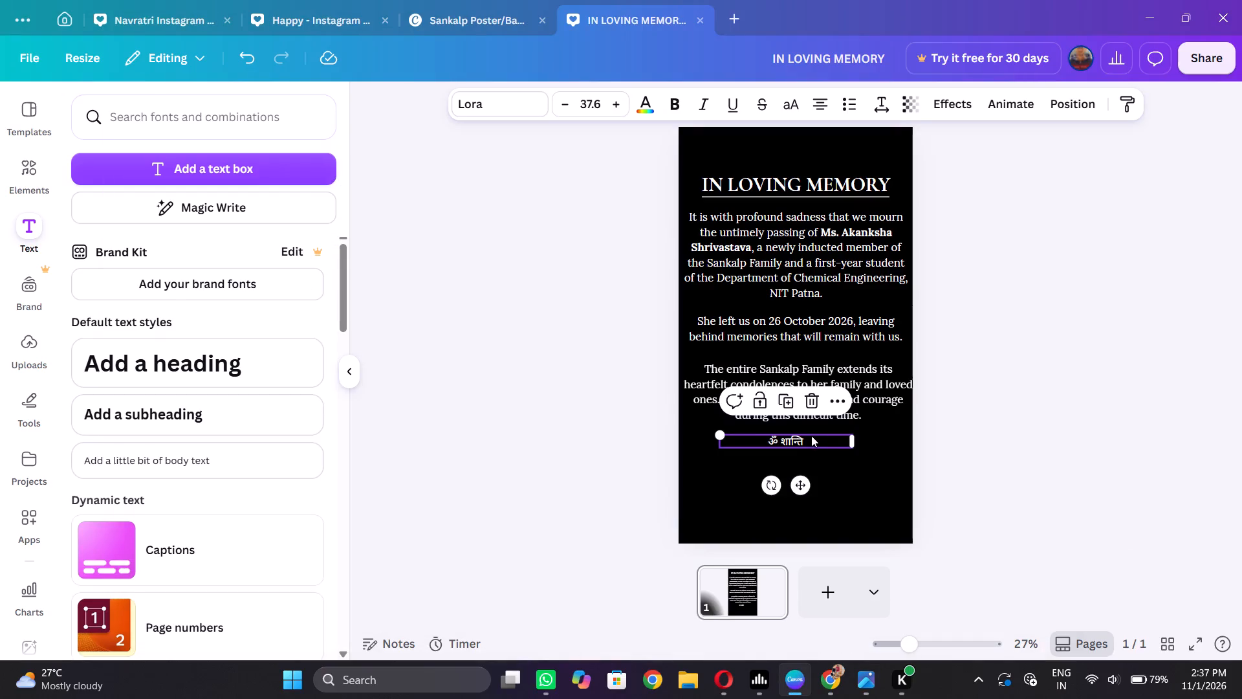
key(BackSpace)
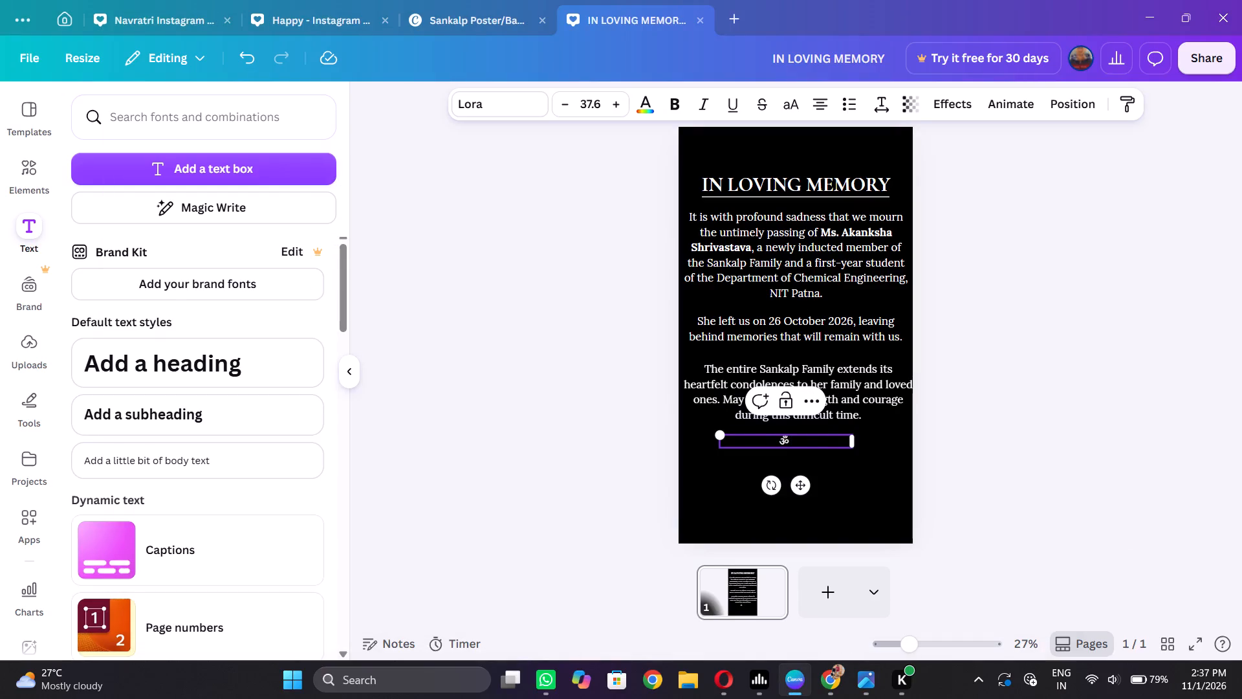
key(BackSpace)
key(shift+Return)
text(Om Shanti)
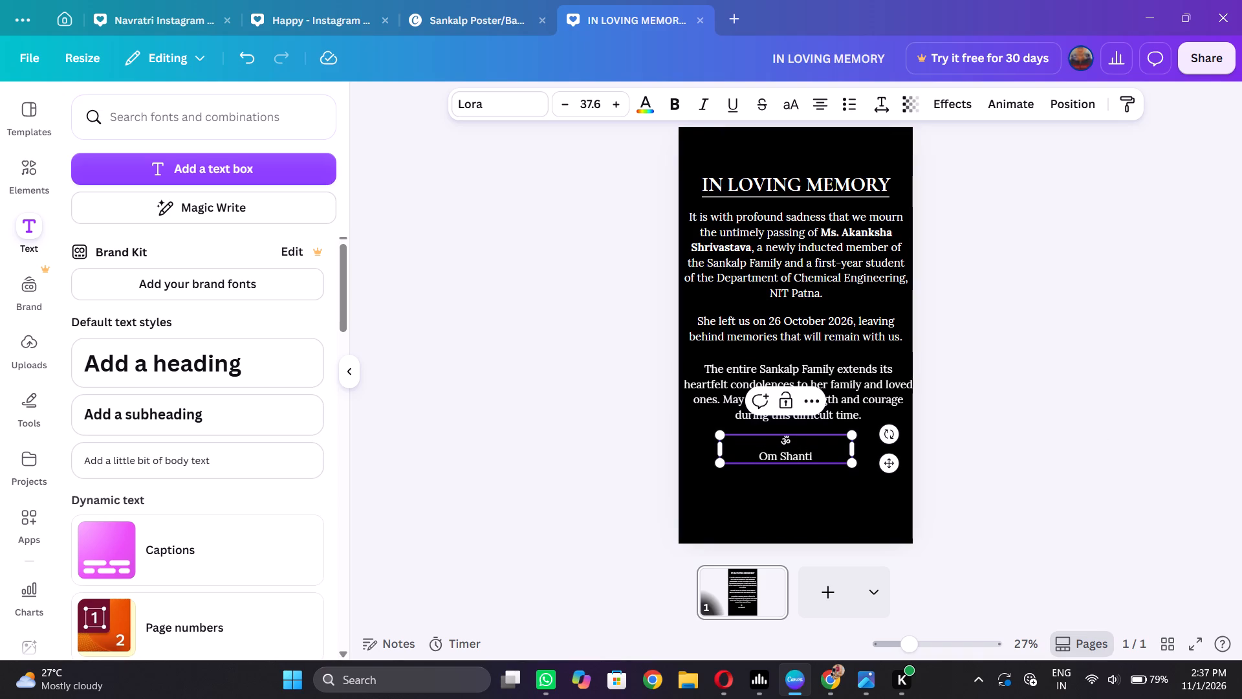
Increase the font size of the ॐ symbol to 60.6.
drag(800, 442, 779, 442)
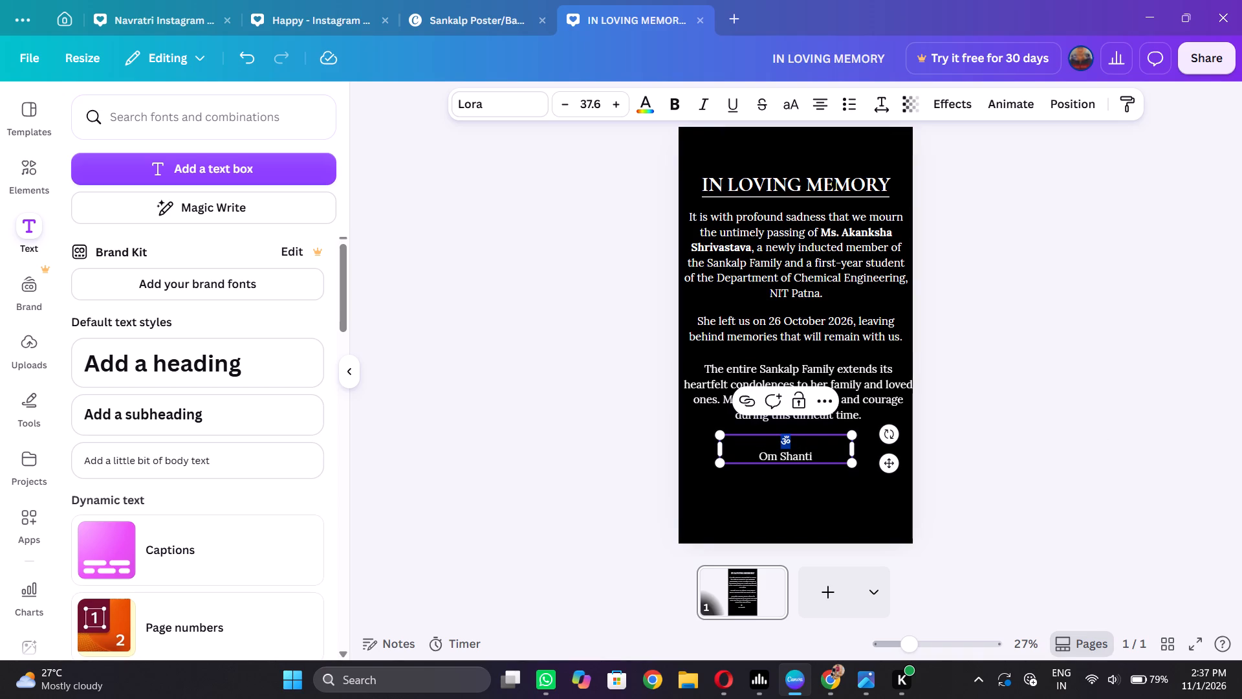
double_click(616, 107)
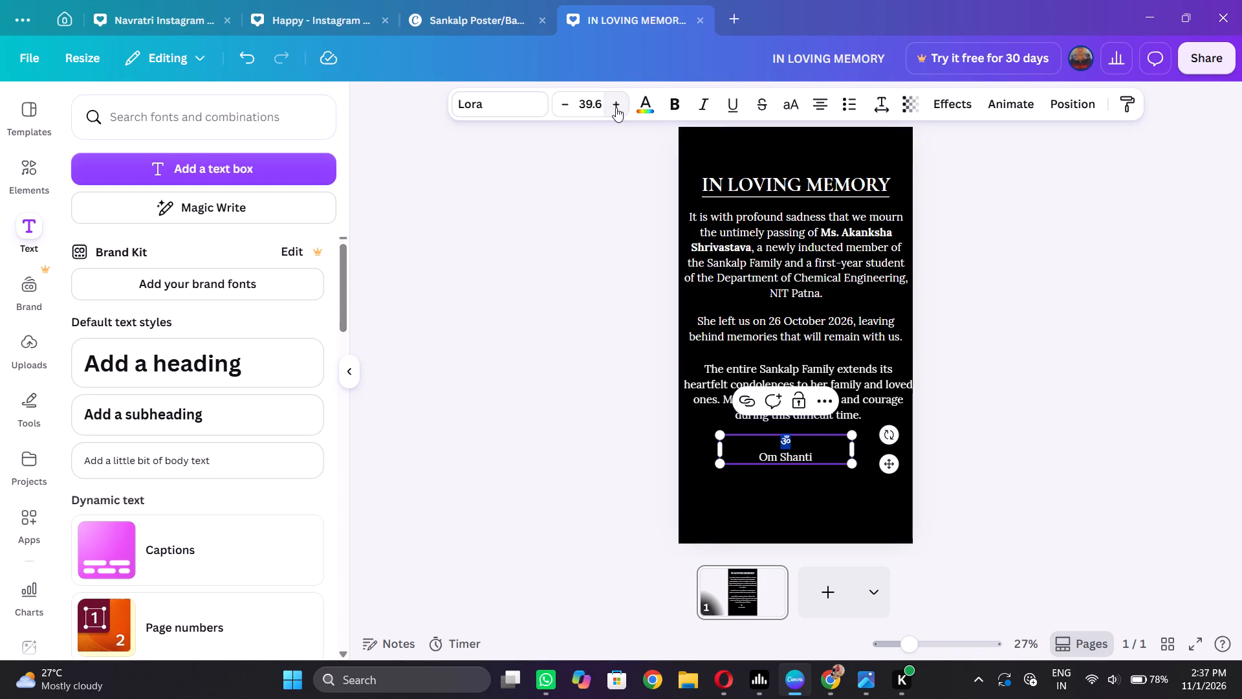
triple_click(616, 107)
triple_click(616, 107)
triple_click(616, 107)
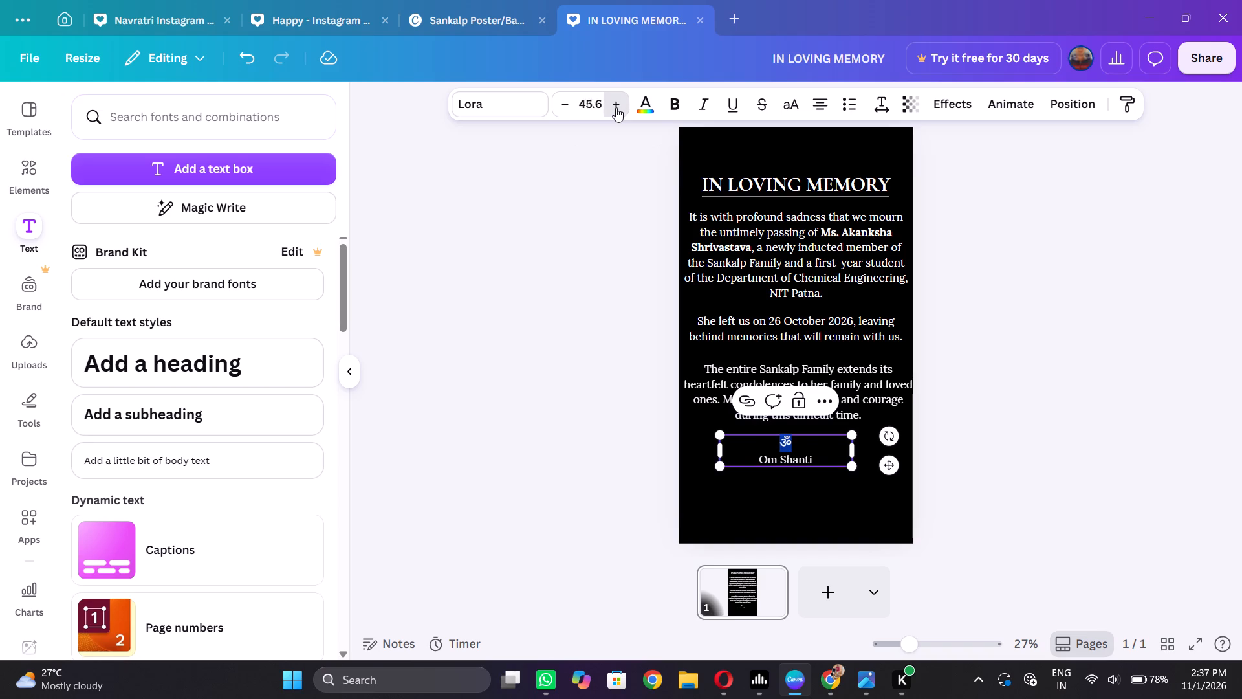
triple_click(616, 107)
triple_click(616, 107)
triple_click(616, 107)
triple_click(616, 107)
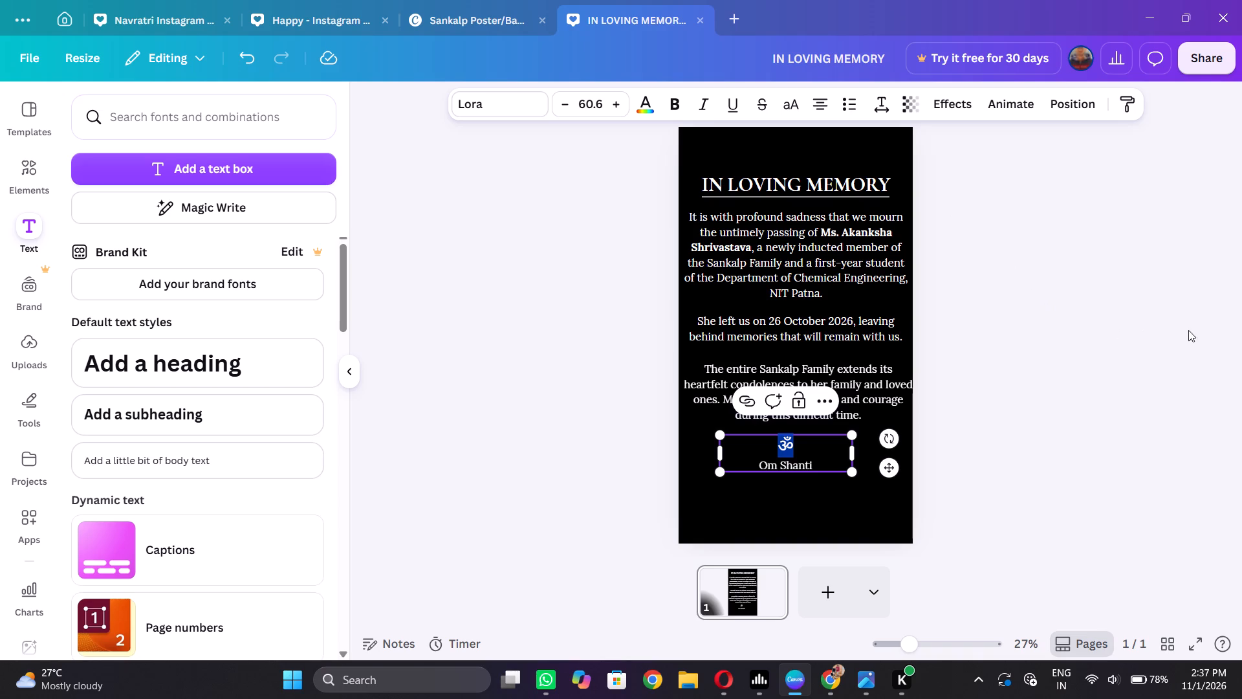
click(1104, 375)
Move the ॐ "Om Shanti" text box so it sits centred slightly lower beneath the condolences paragraph.
click(798, 471)
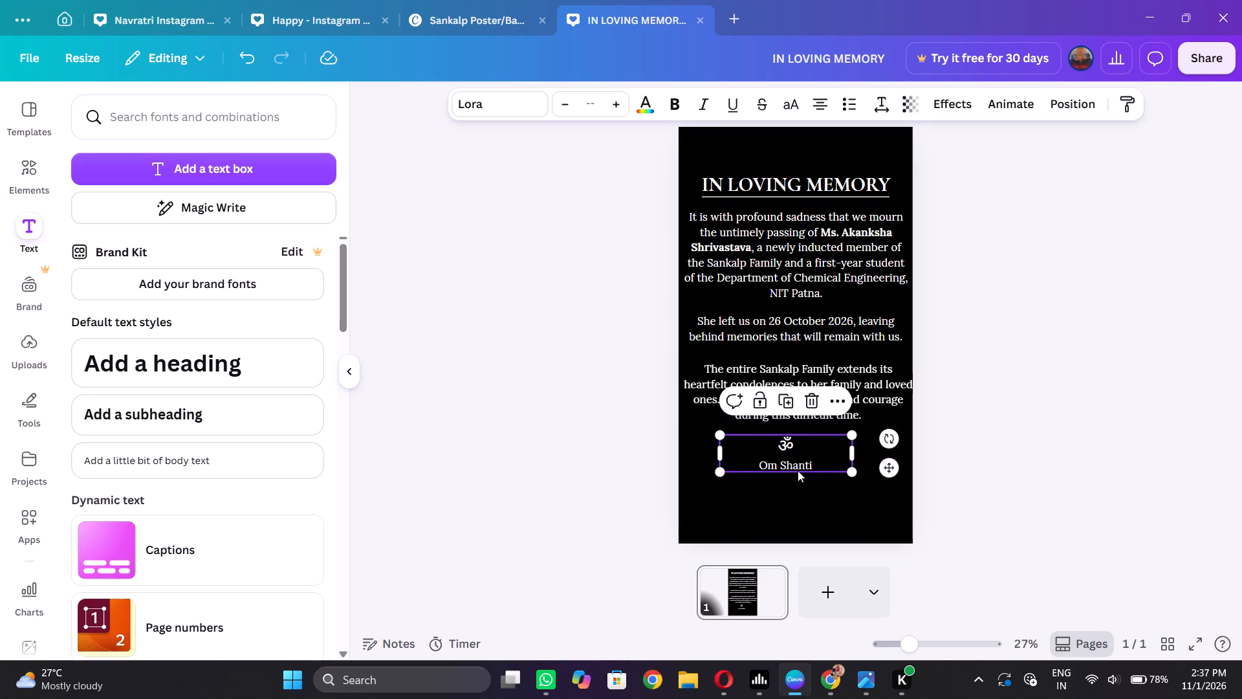
click(793, 460)
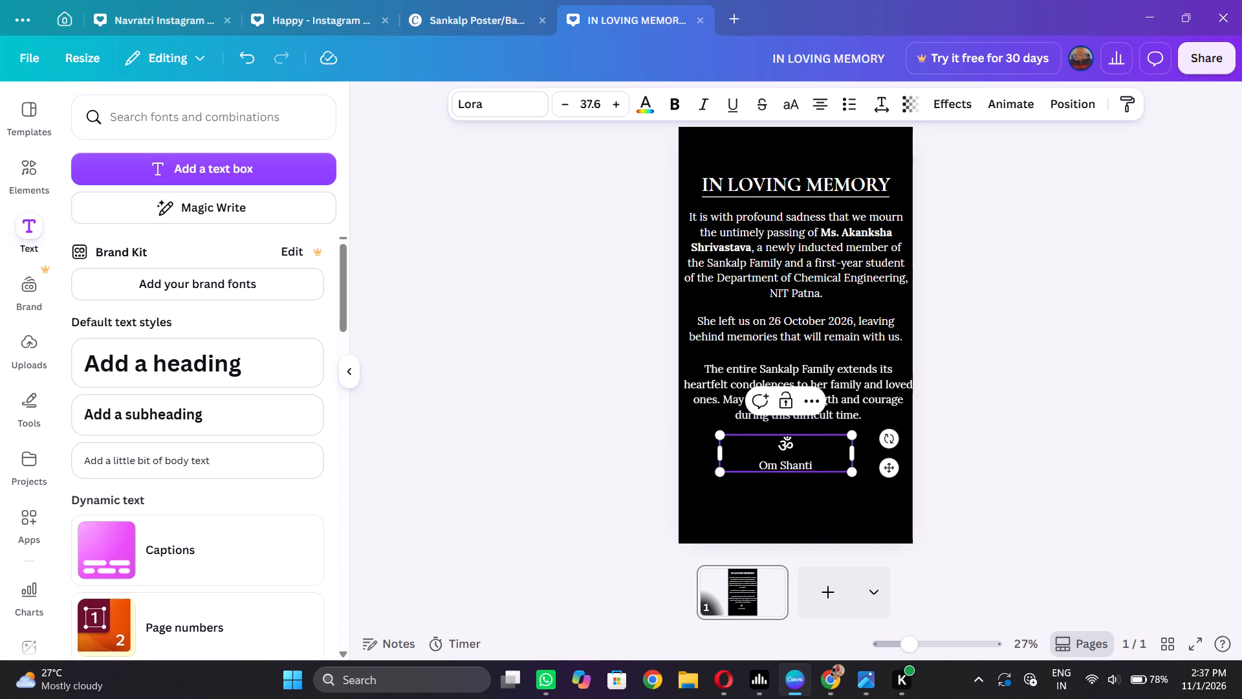
click(1032, 433)
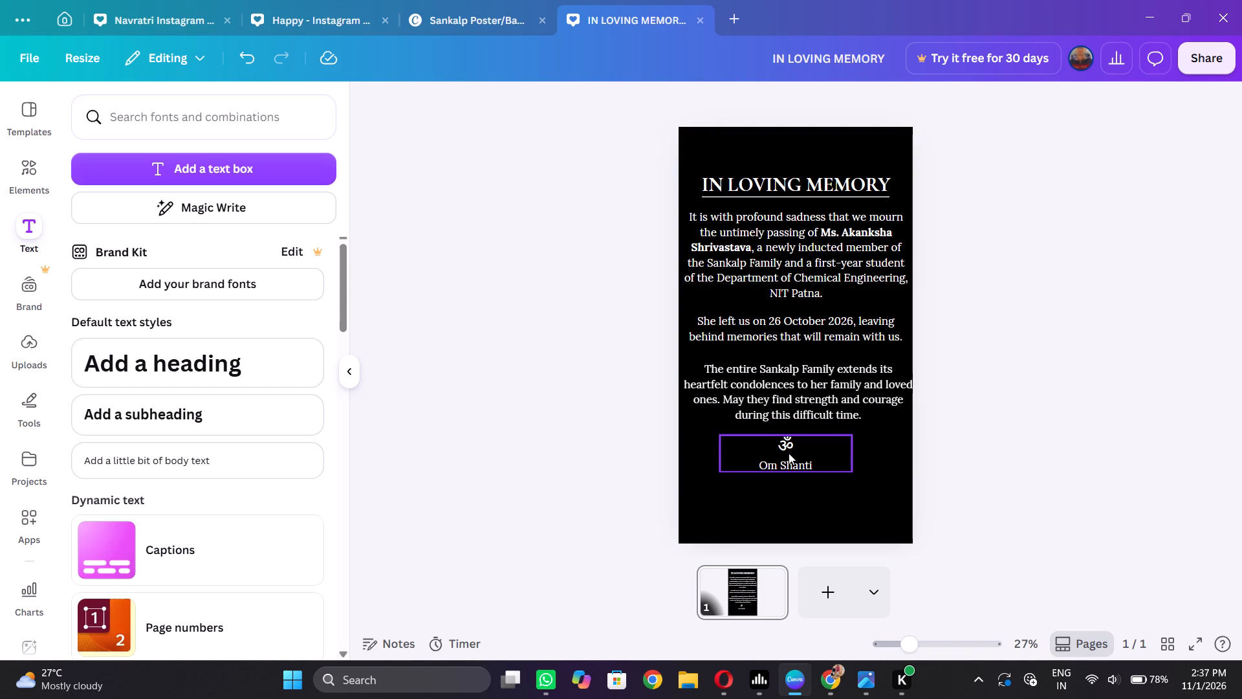
click(789, 453)
drag(888, 469, 908, 471)
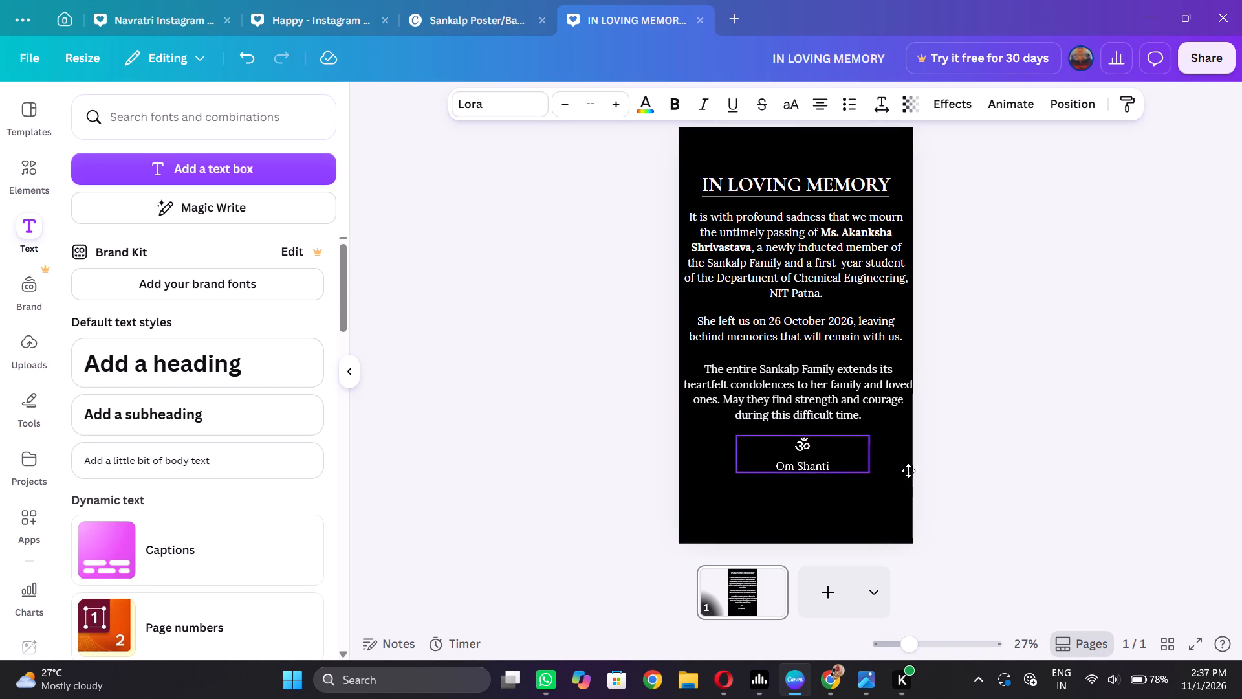
drag(908, 471, 903, 474)
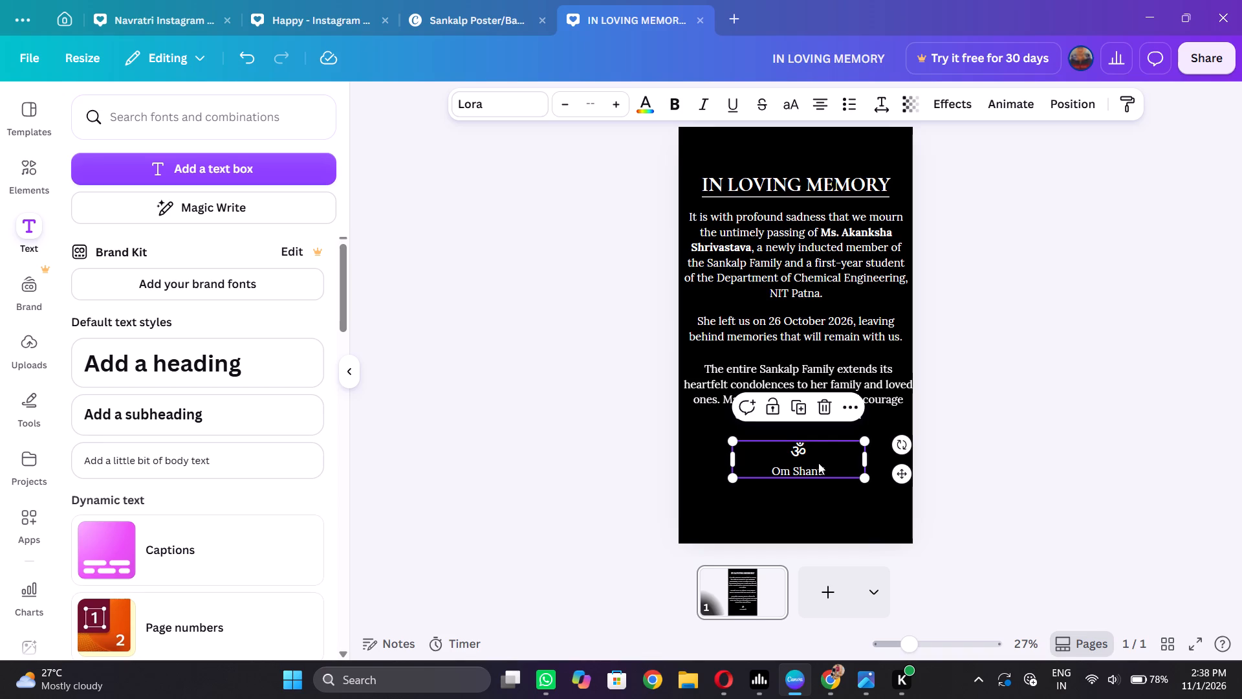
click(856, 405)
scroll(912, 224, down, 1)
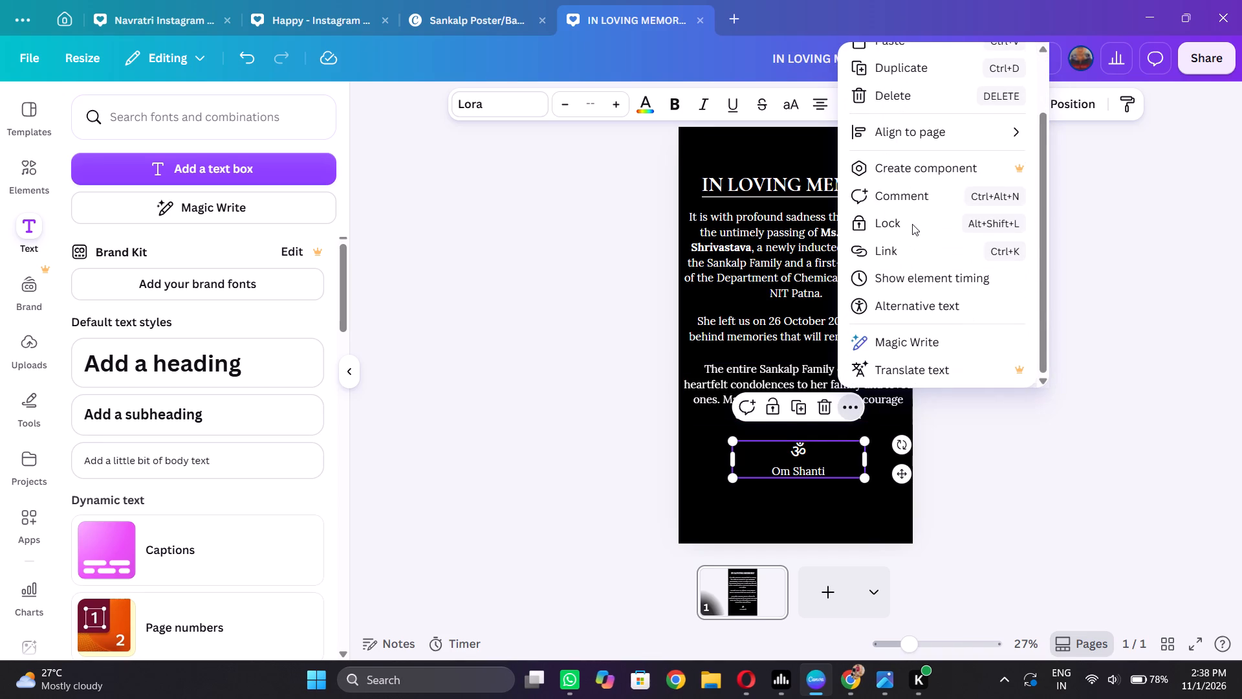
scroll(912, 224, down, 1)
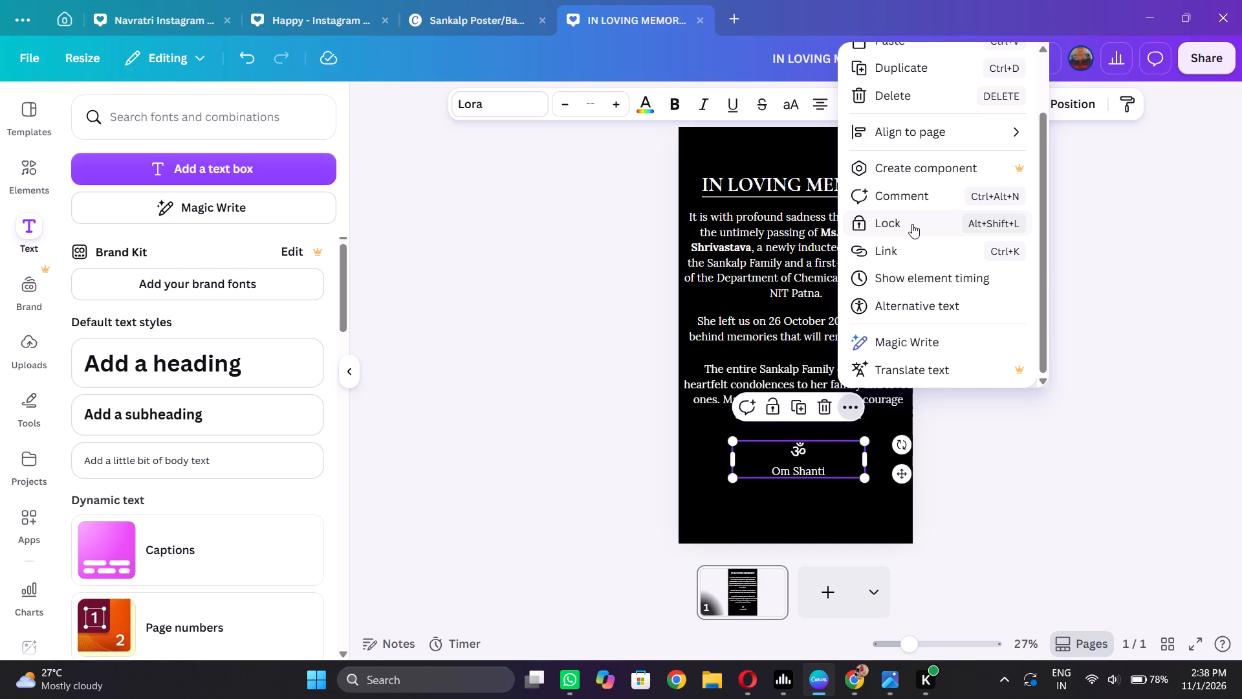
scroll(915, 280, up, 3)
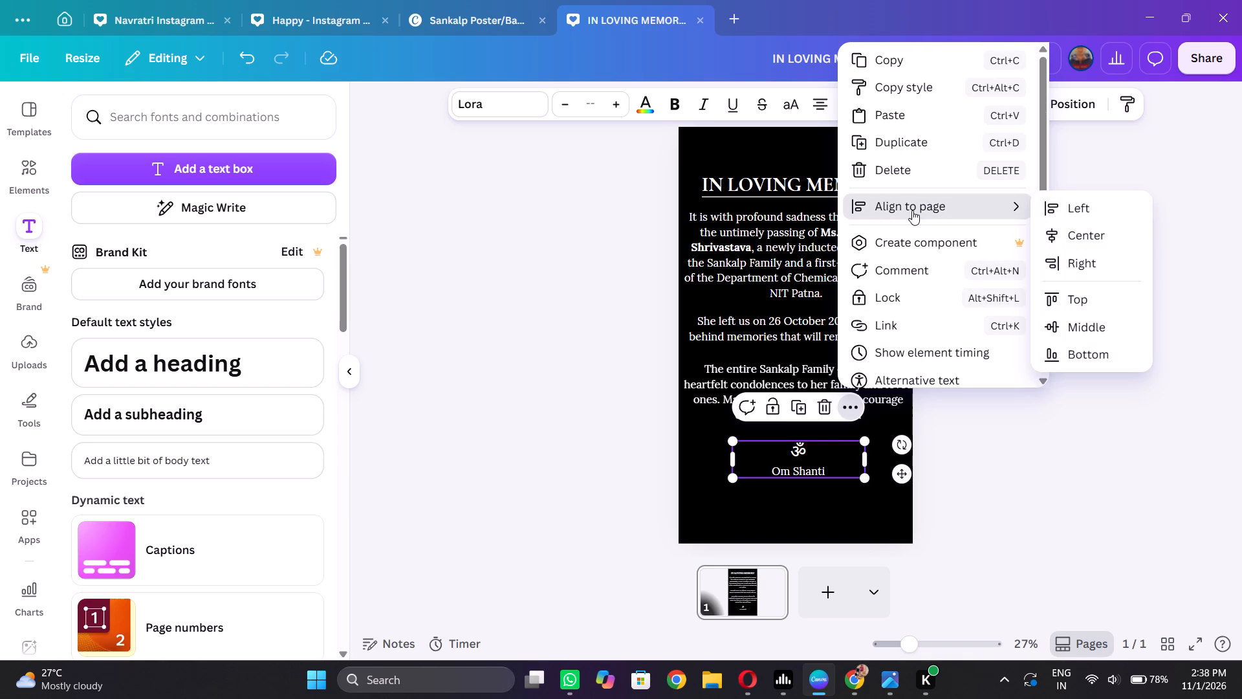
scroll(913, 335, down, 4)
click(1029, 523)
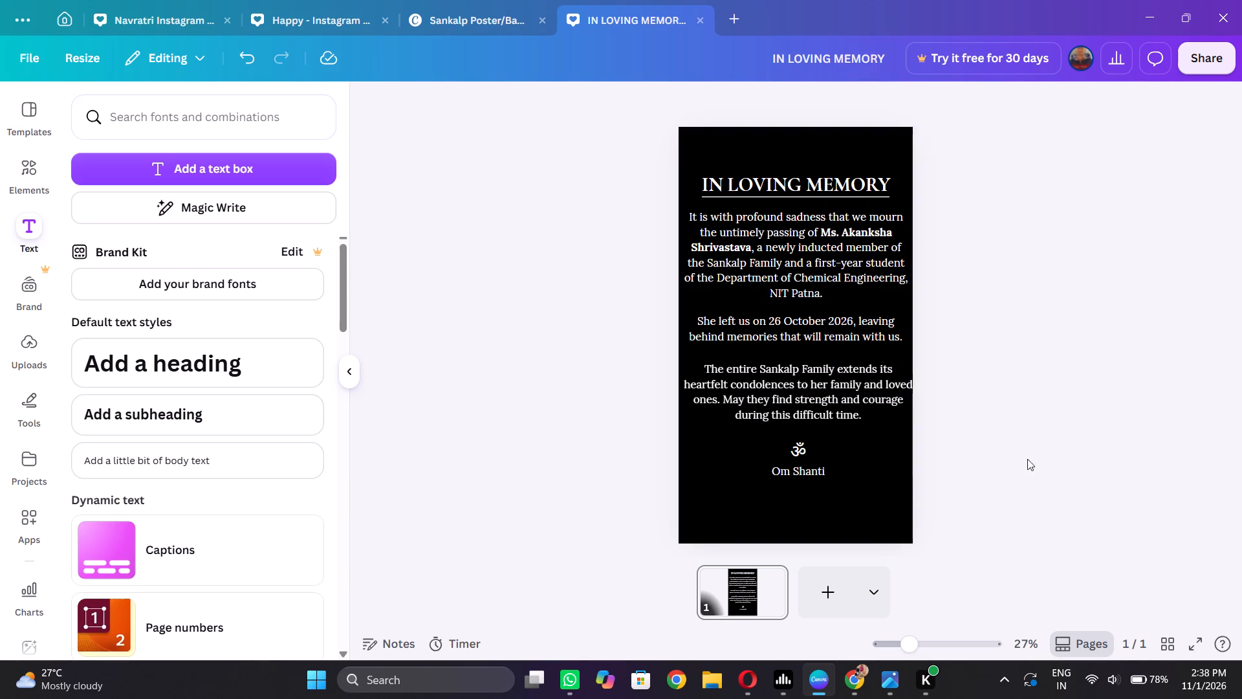
Set the line spacing of the ॐ "Om Shanti" text to 1.12.
click(815, 462)
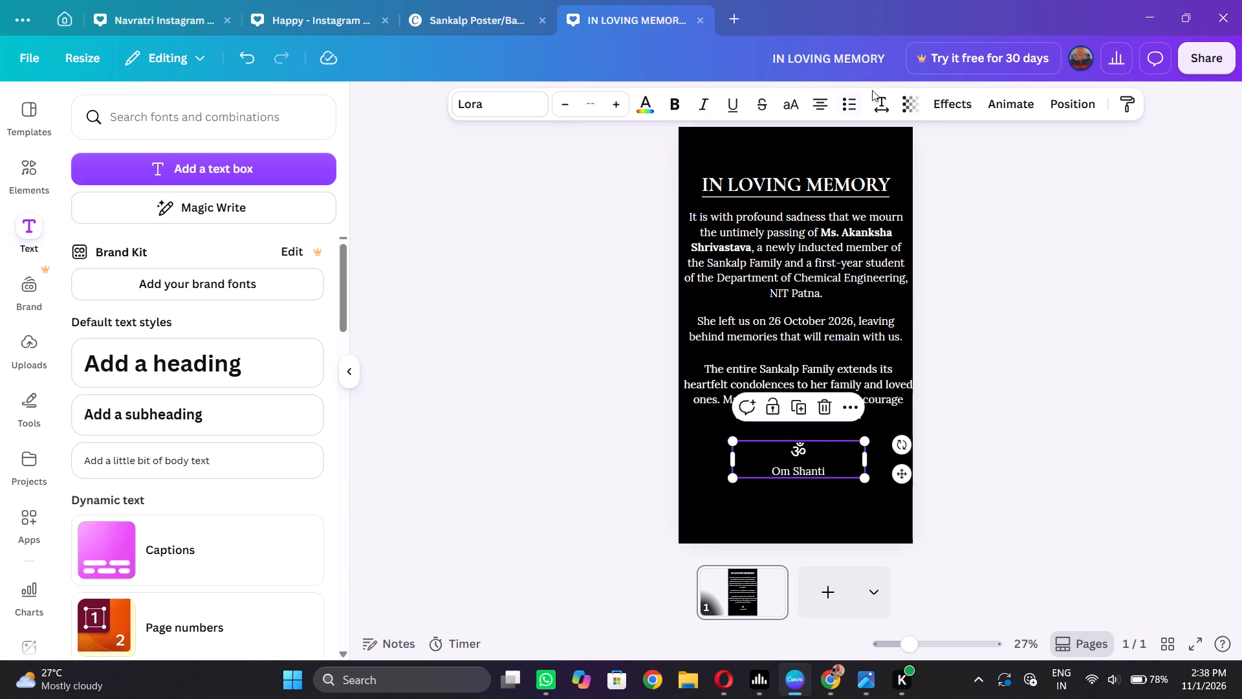
click(891, 96)
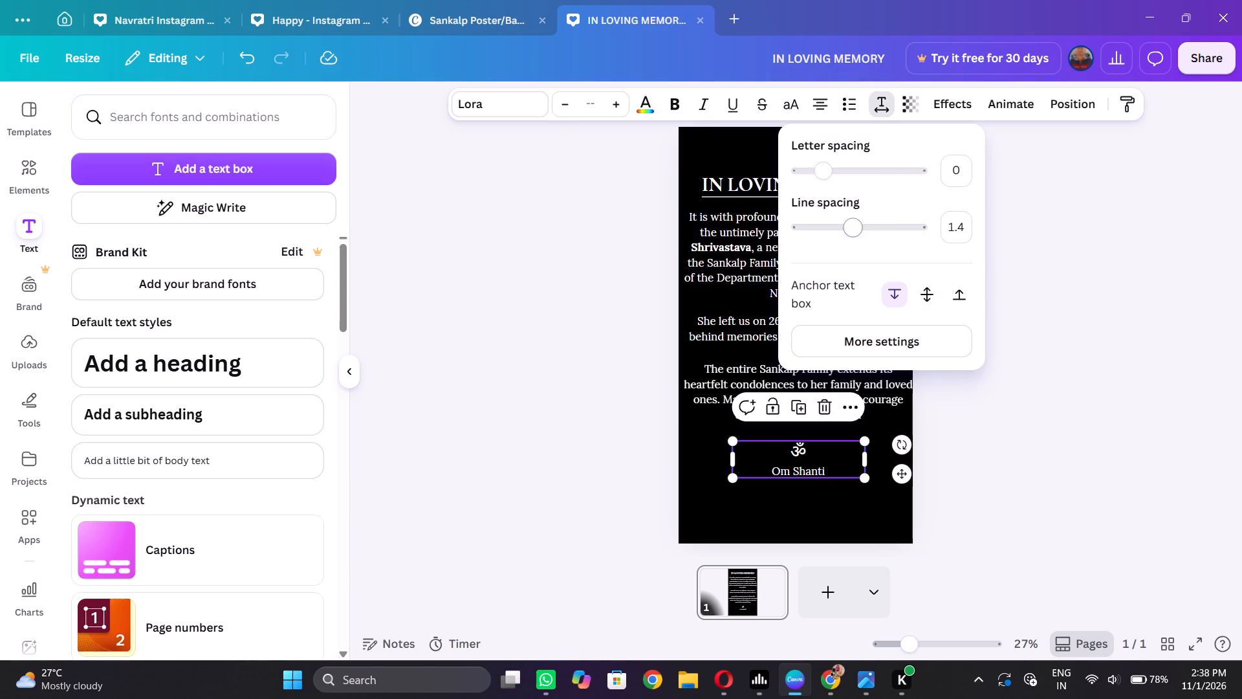
drag(853, 232, 836, 233)
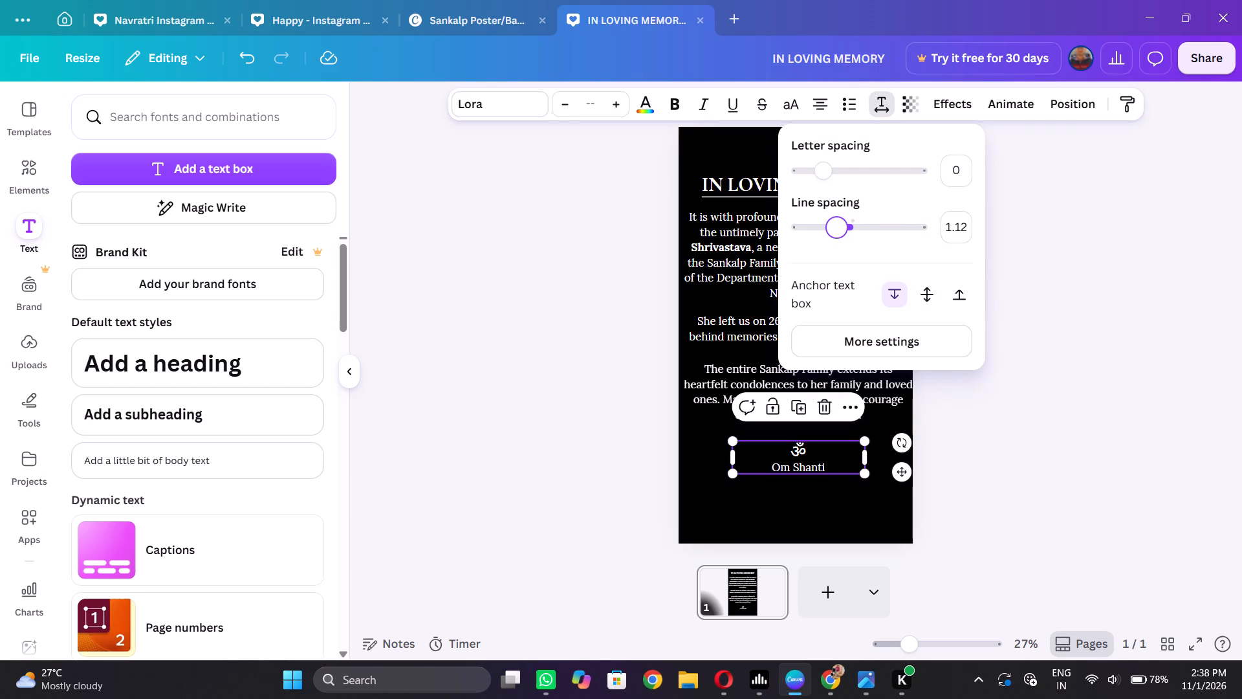
drag(836, 233, 836, 235)
click(1054, 368)
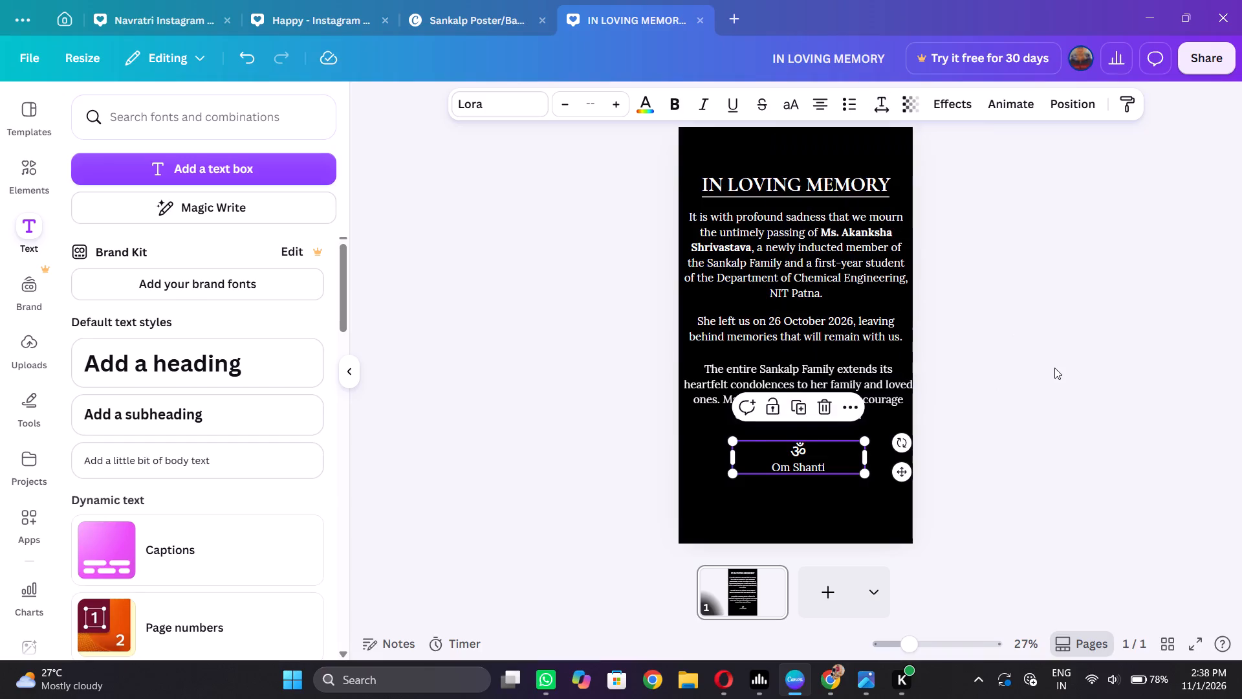
click(1054, 368)
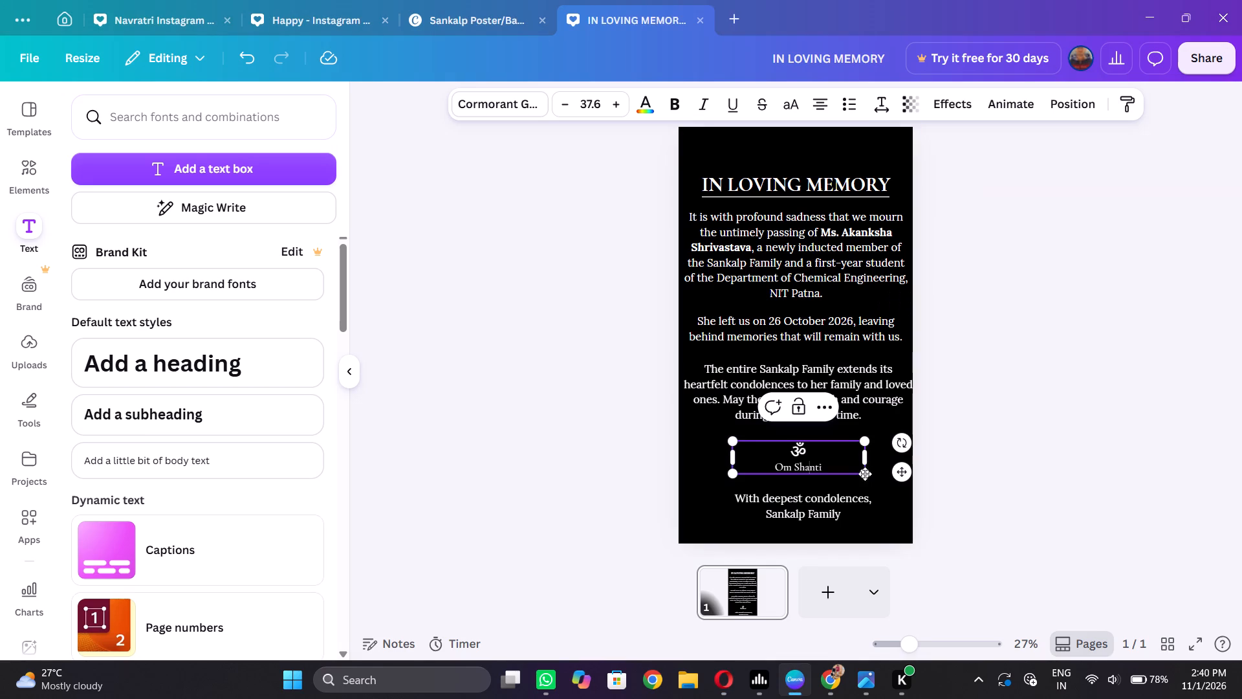
drag(830, 469, 763, 472)
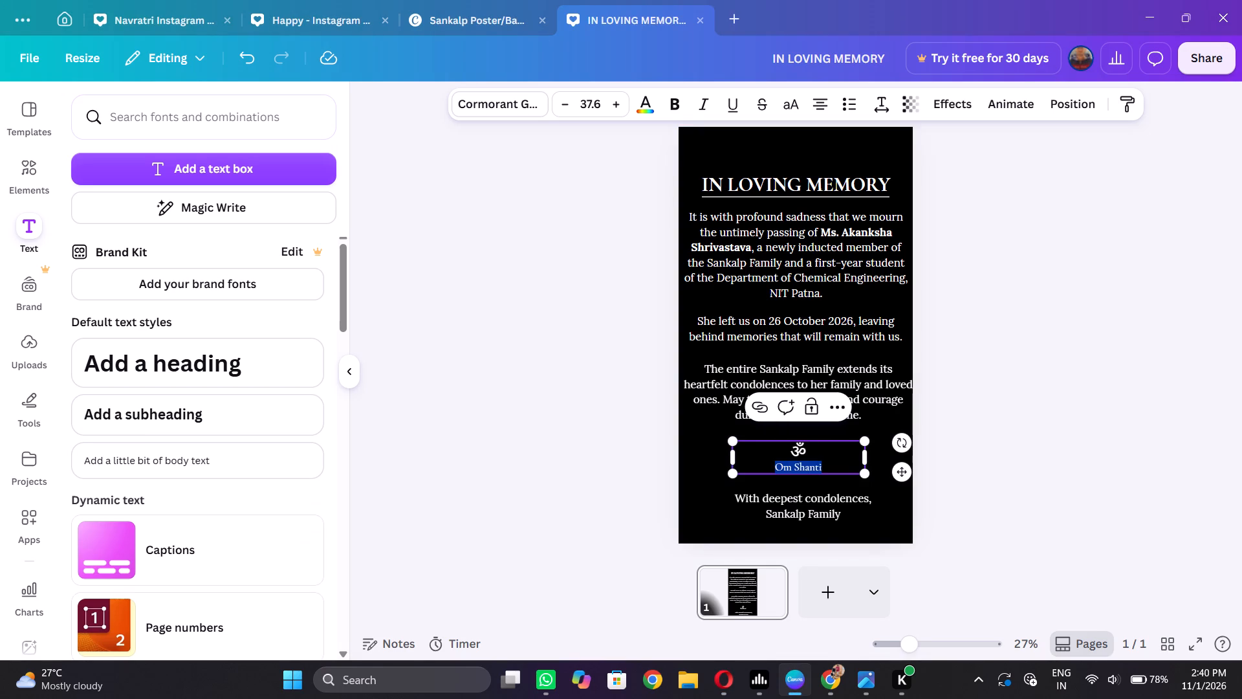
double_click(621, 106)
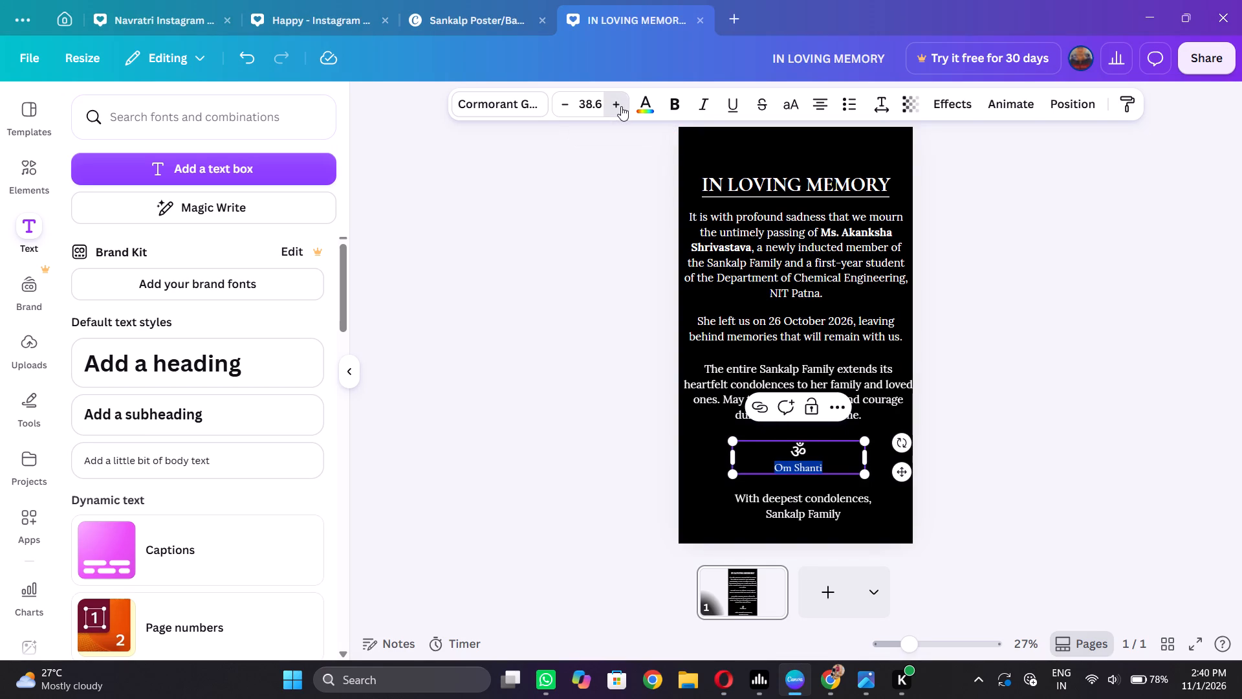
click(621, 106)
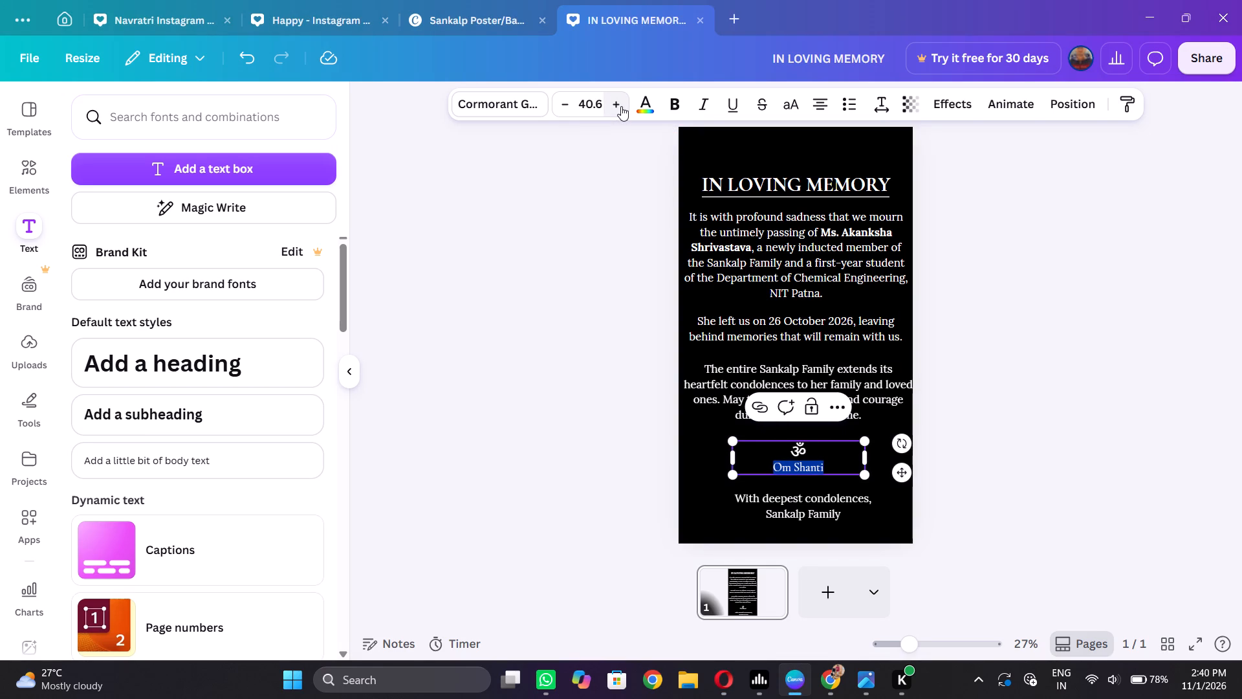
click(621, 106)
click(1102, 234)
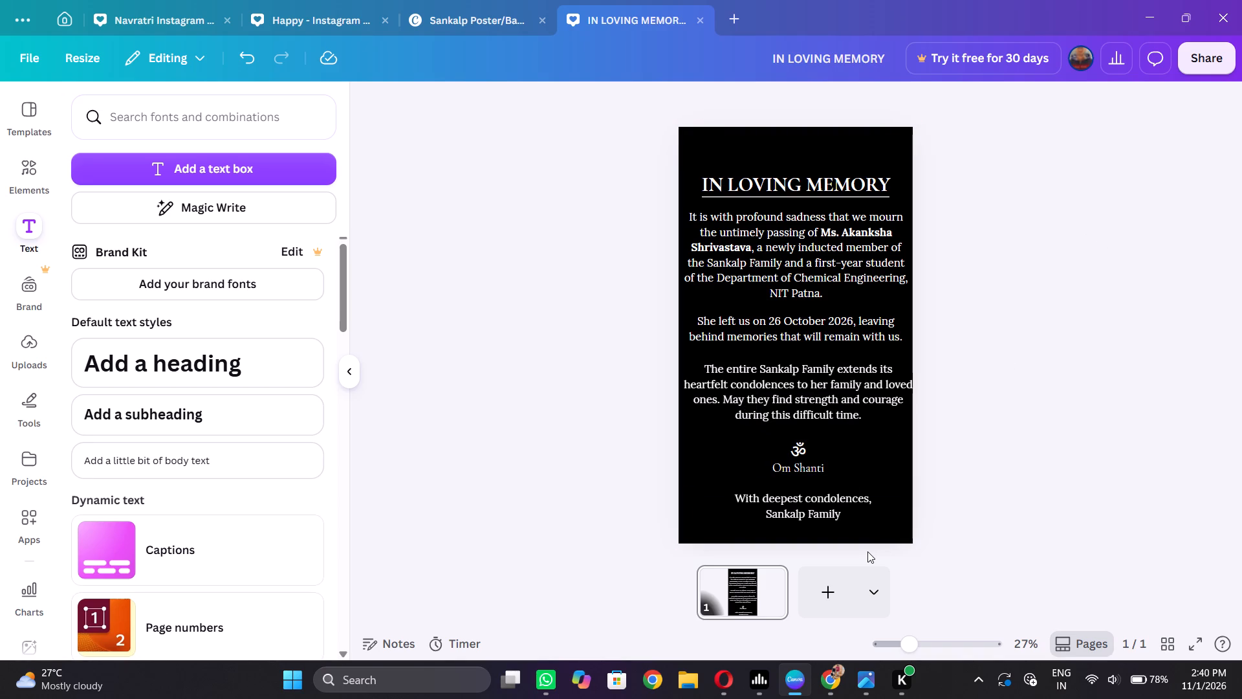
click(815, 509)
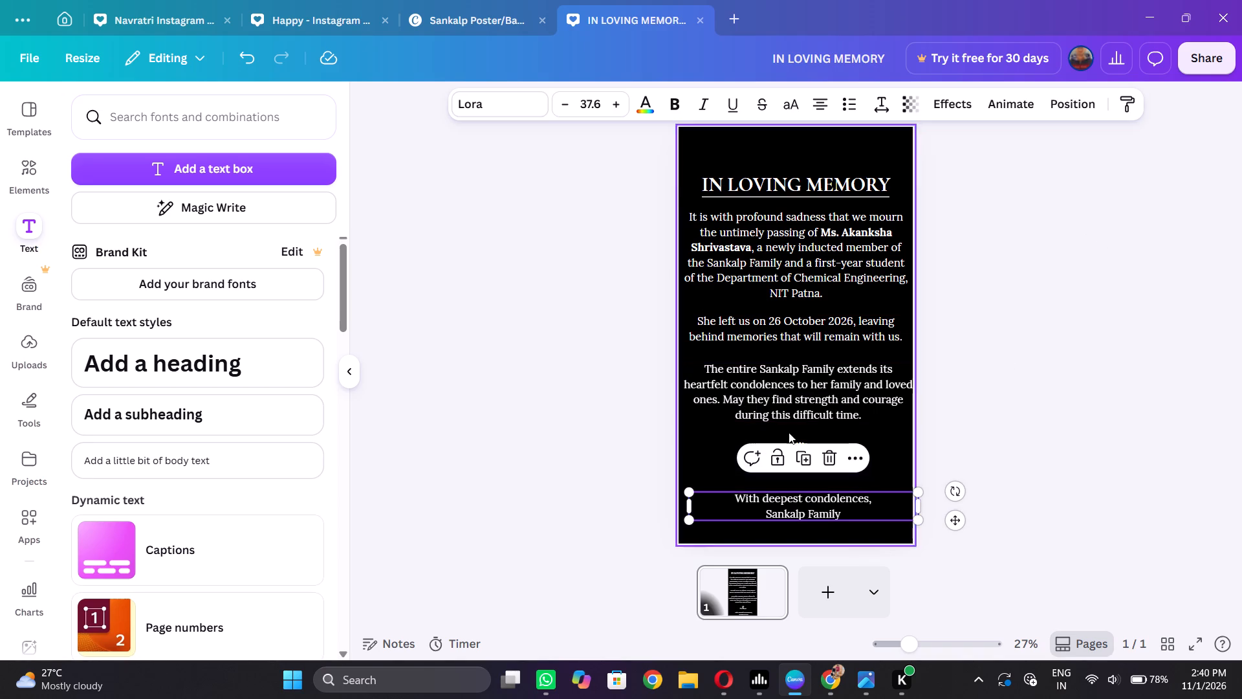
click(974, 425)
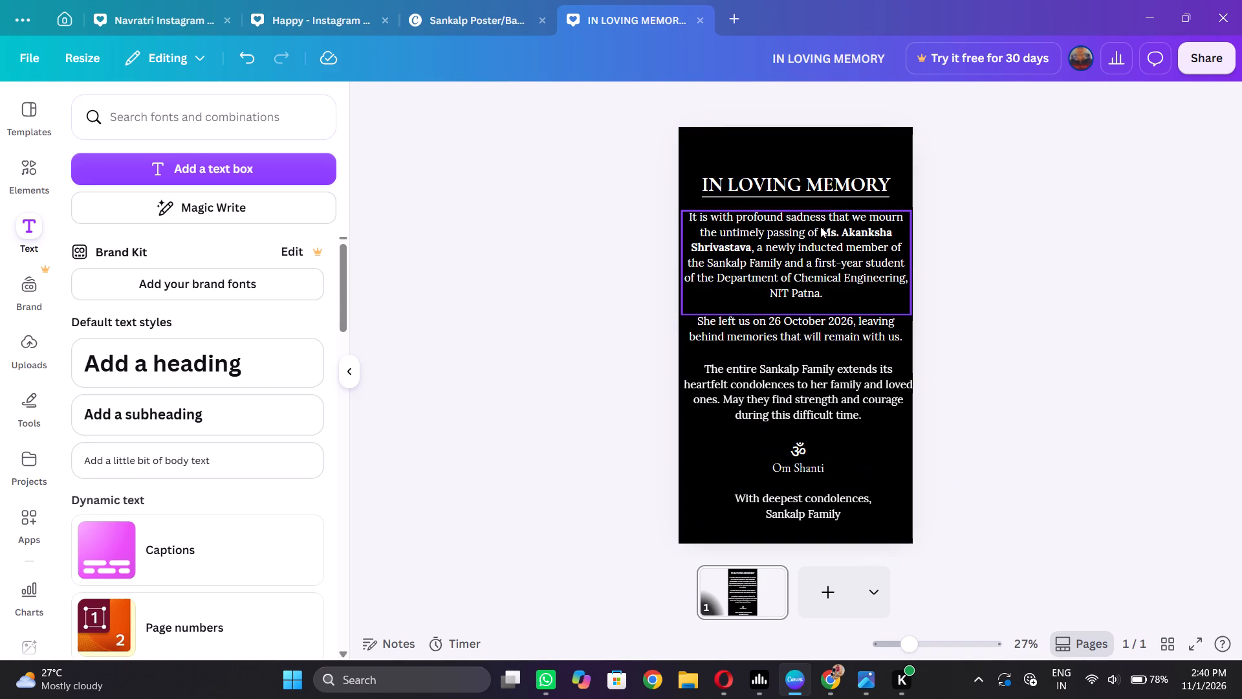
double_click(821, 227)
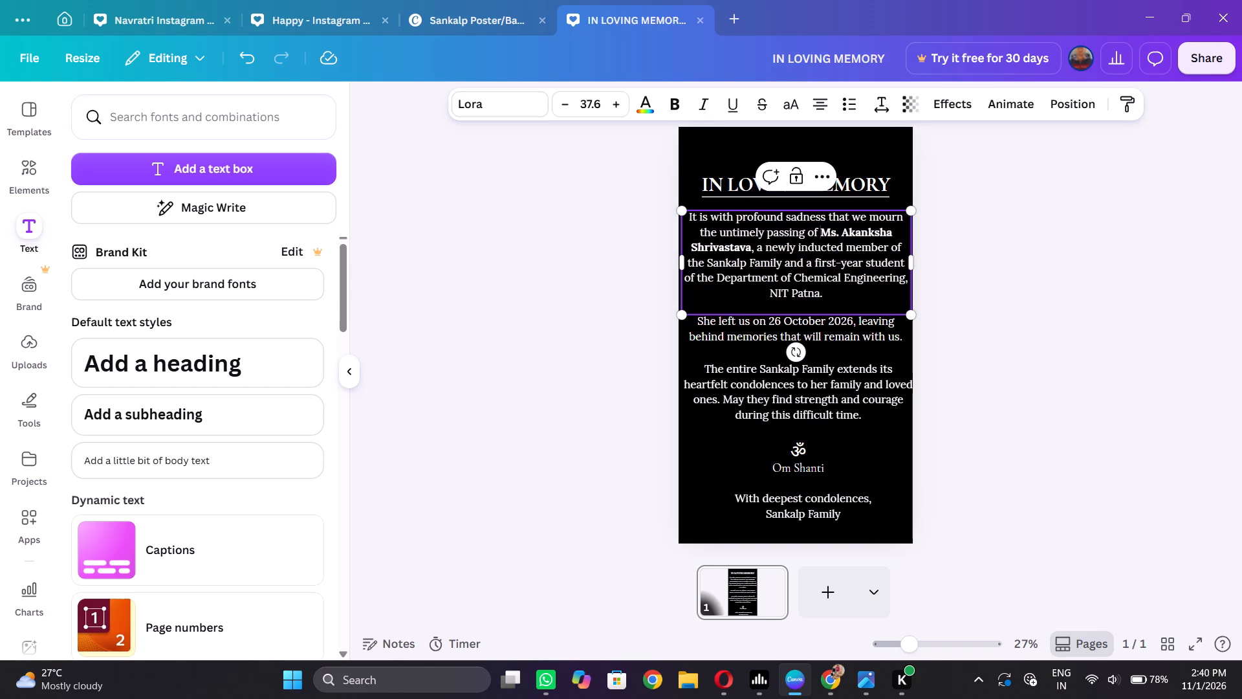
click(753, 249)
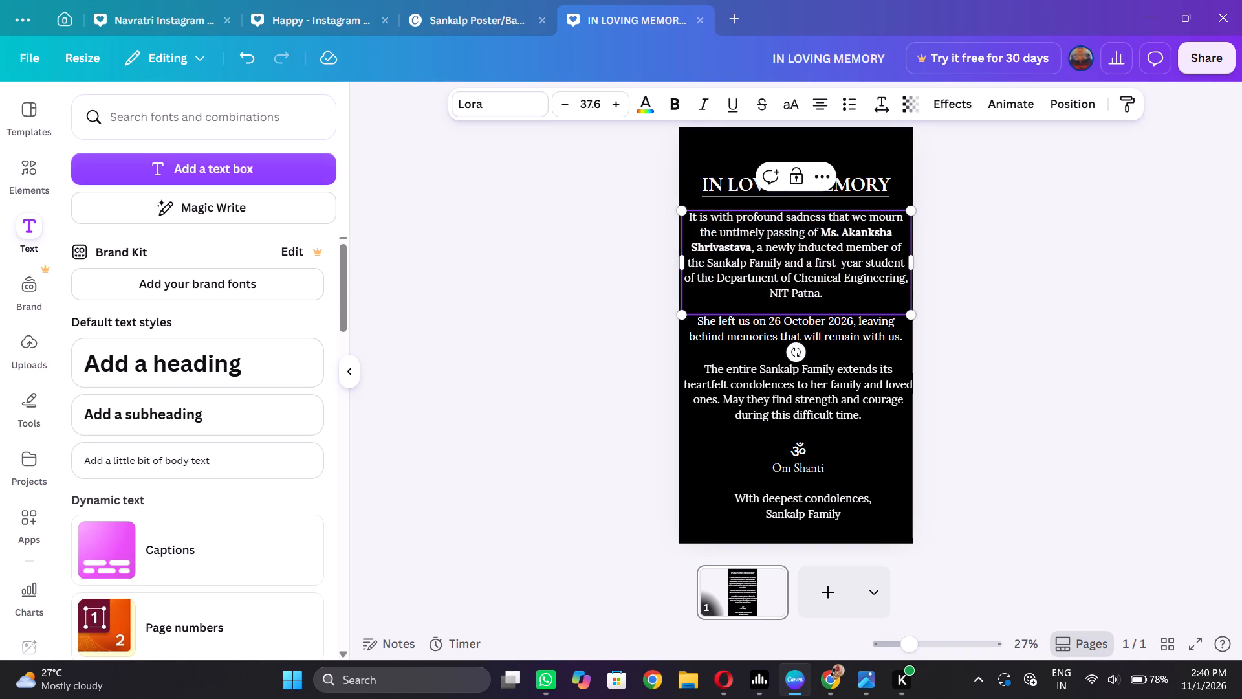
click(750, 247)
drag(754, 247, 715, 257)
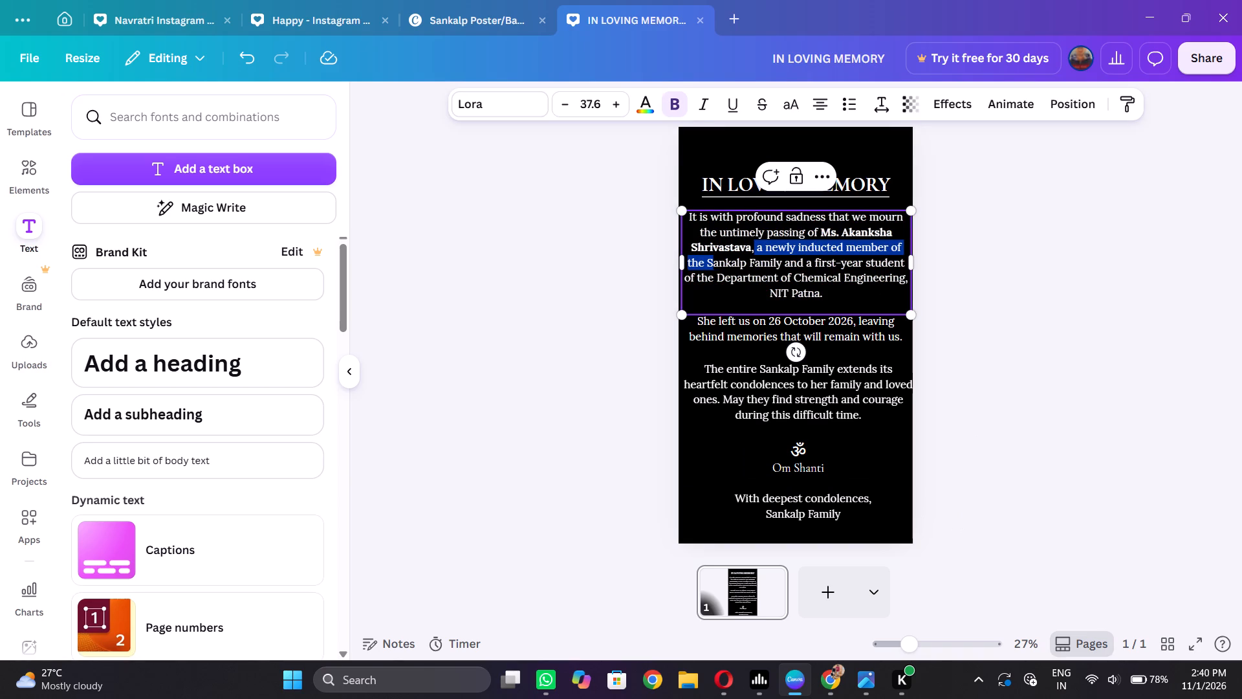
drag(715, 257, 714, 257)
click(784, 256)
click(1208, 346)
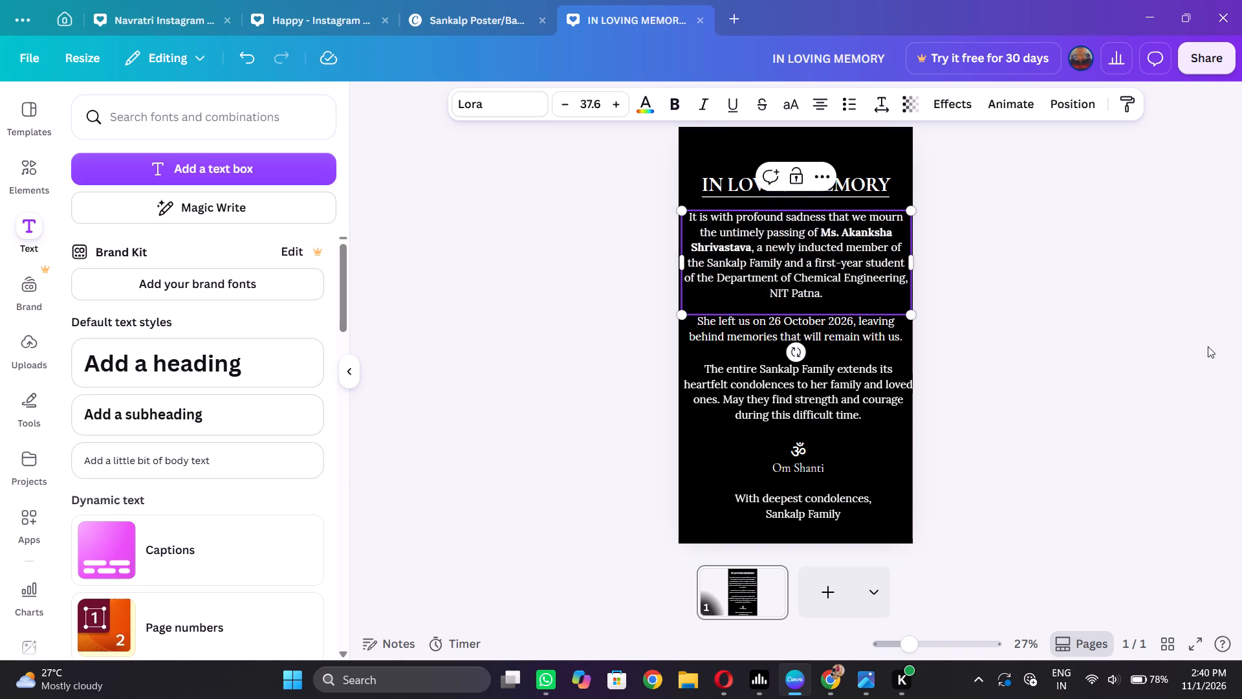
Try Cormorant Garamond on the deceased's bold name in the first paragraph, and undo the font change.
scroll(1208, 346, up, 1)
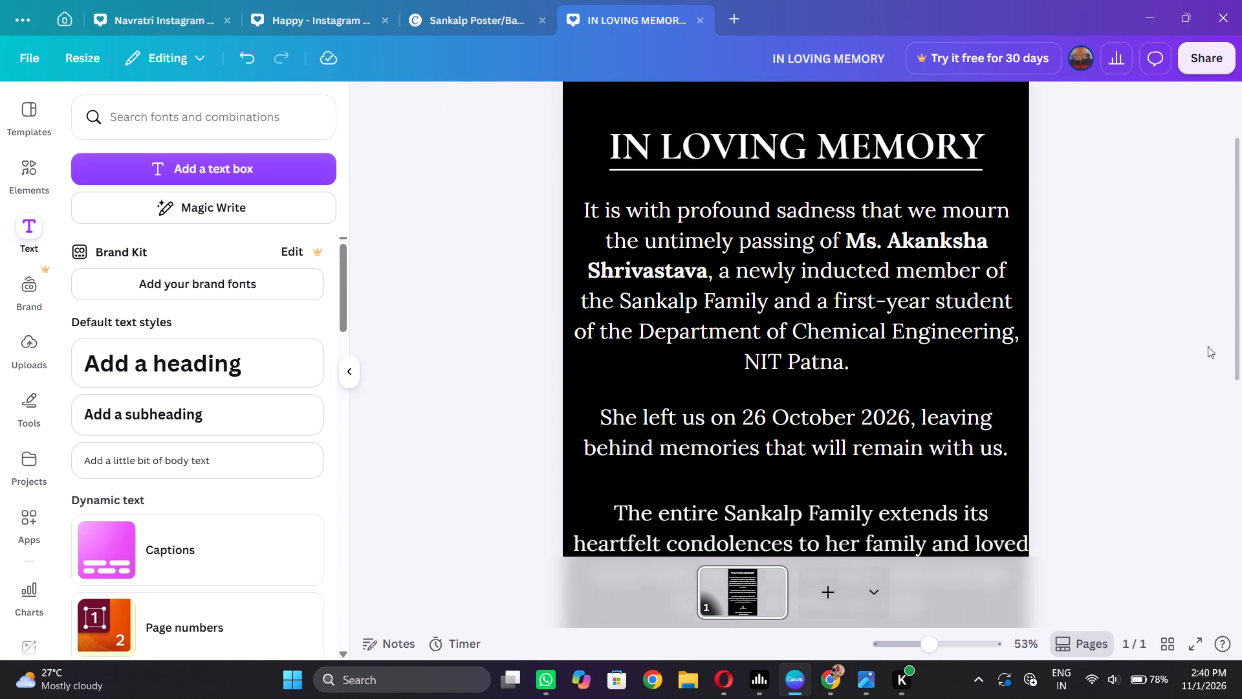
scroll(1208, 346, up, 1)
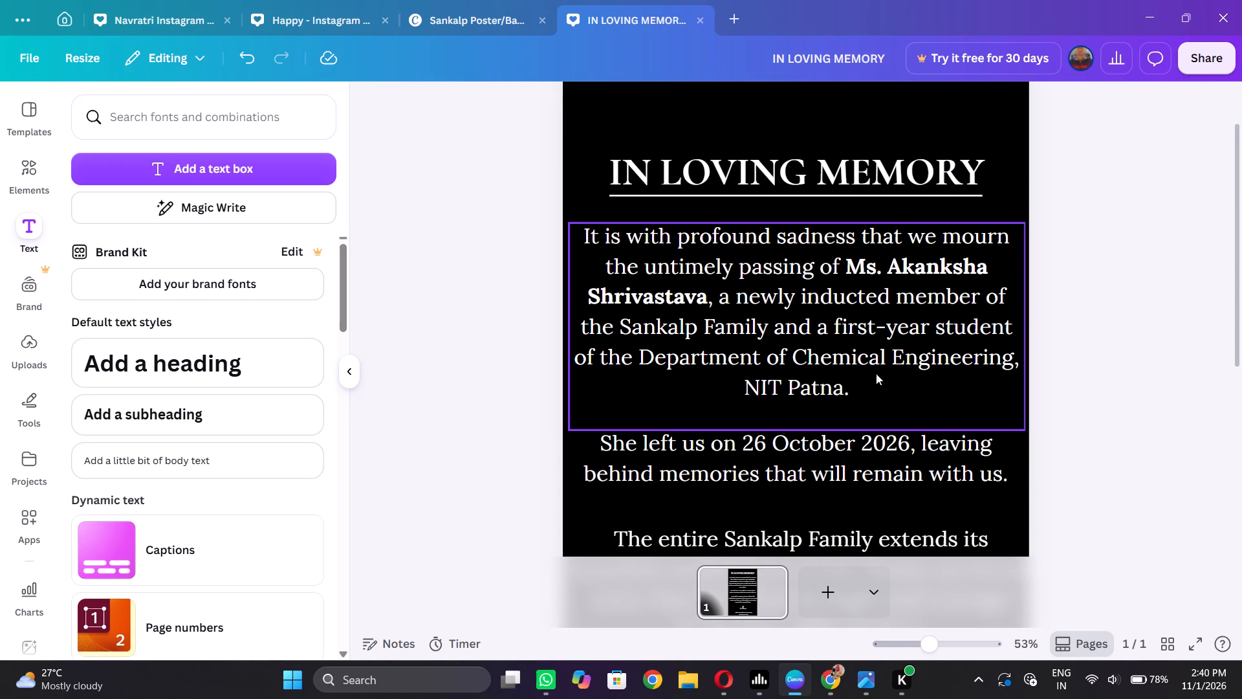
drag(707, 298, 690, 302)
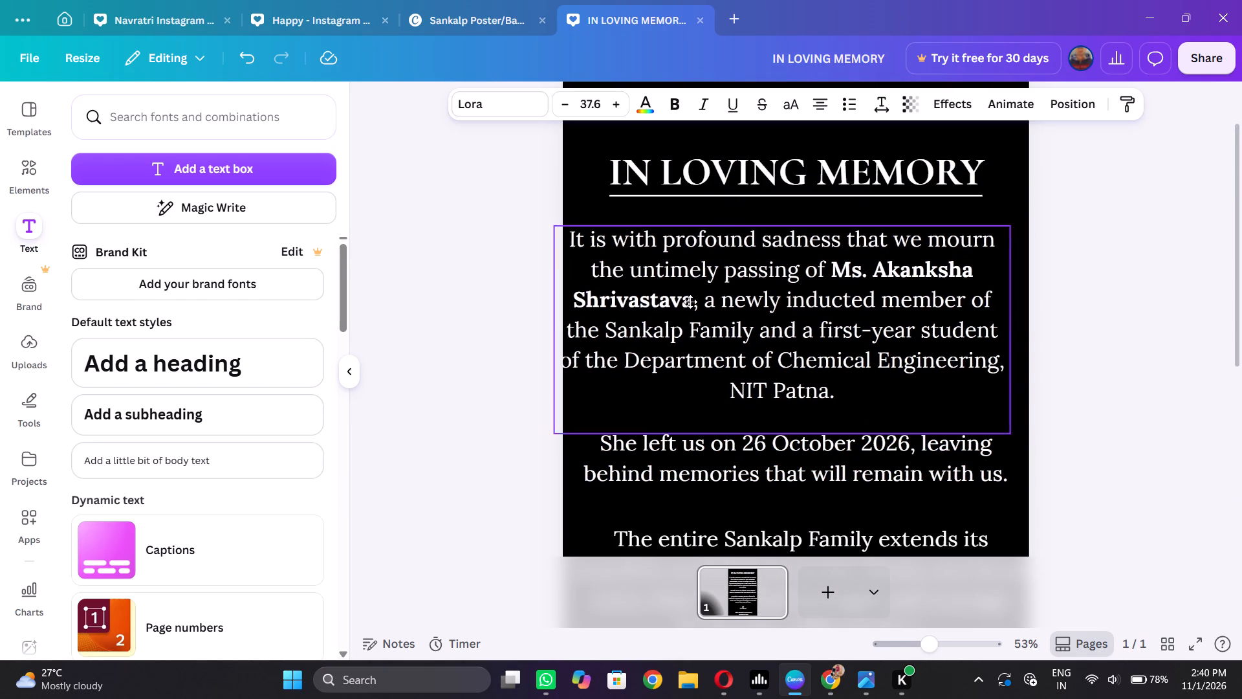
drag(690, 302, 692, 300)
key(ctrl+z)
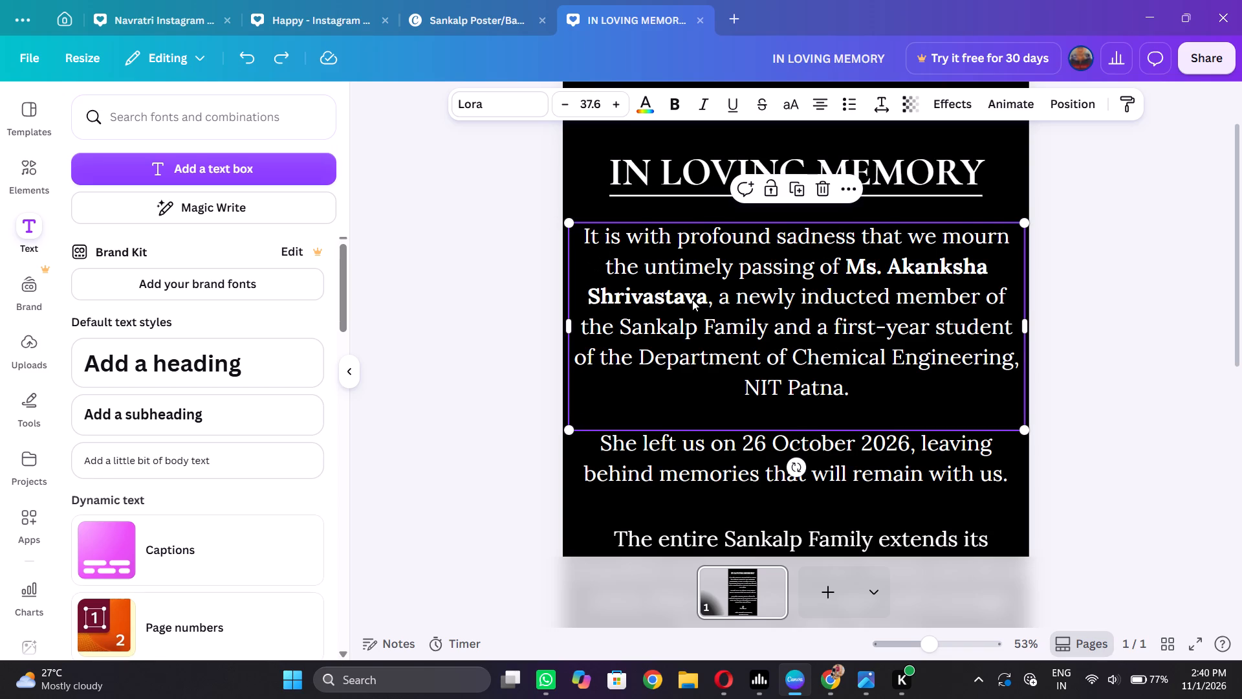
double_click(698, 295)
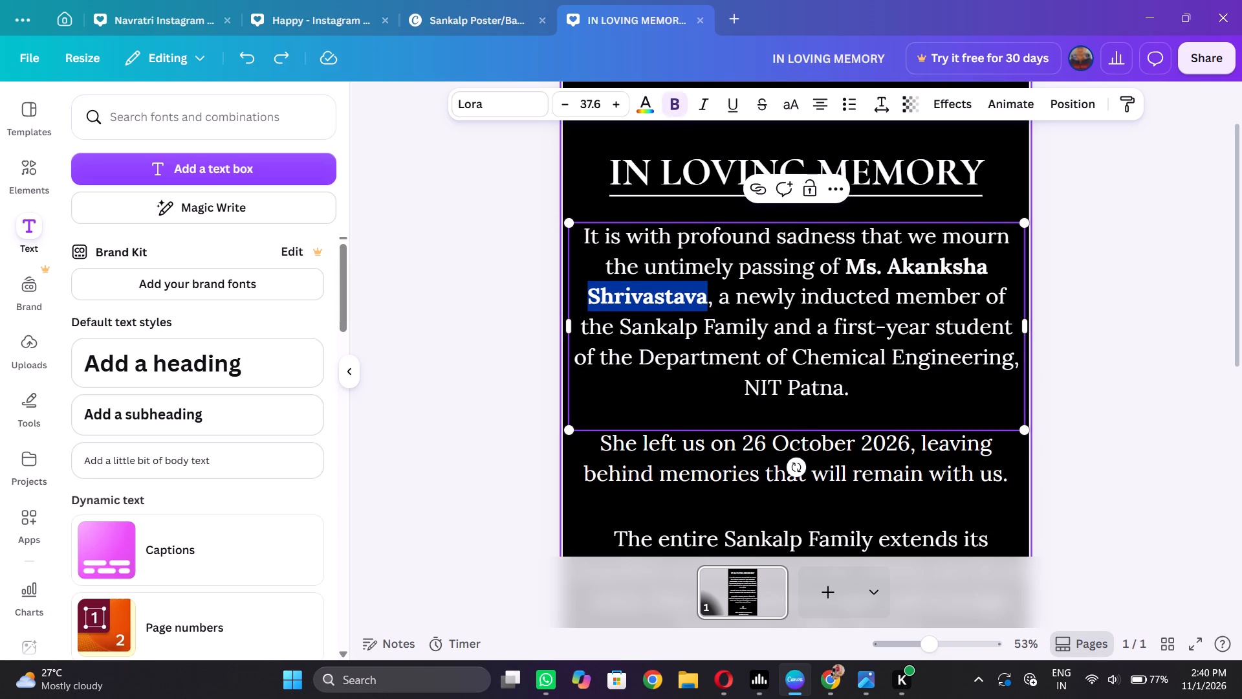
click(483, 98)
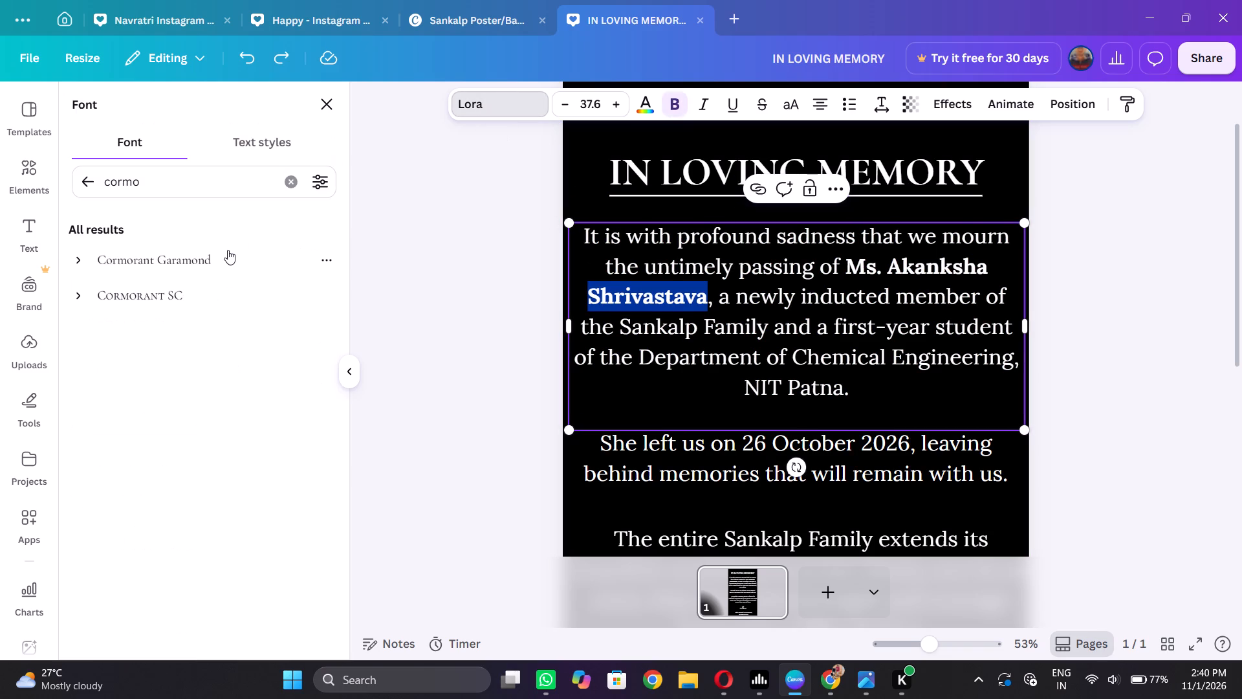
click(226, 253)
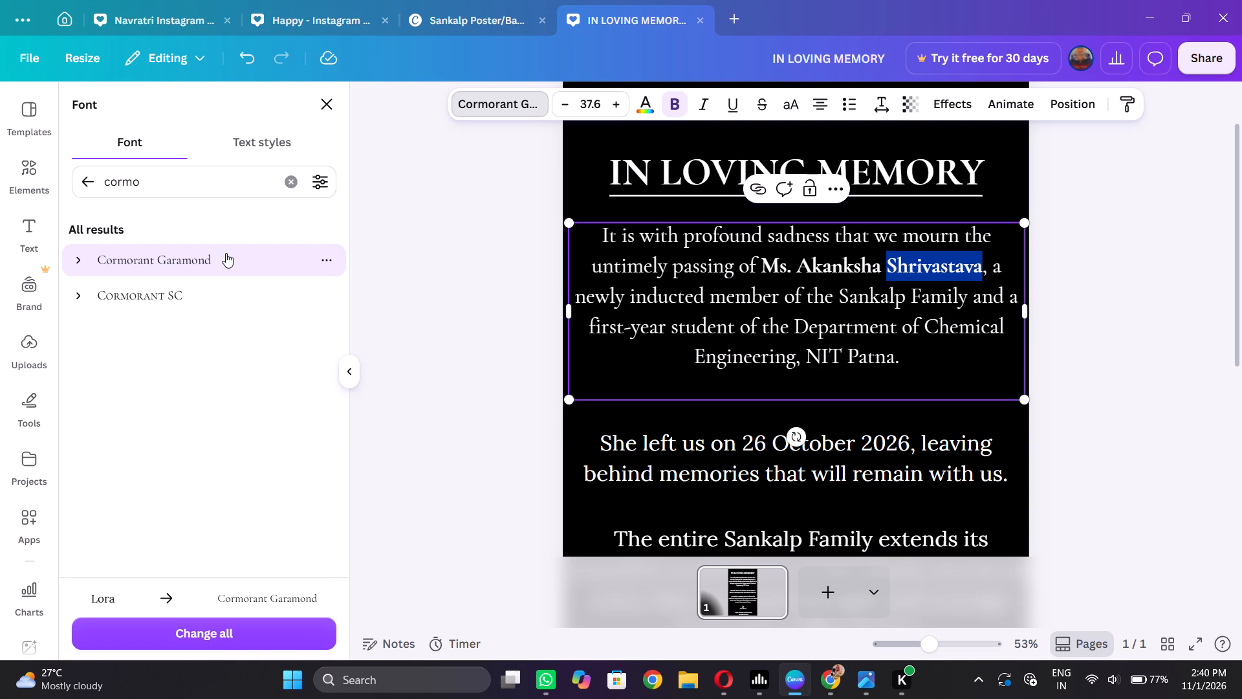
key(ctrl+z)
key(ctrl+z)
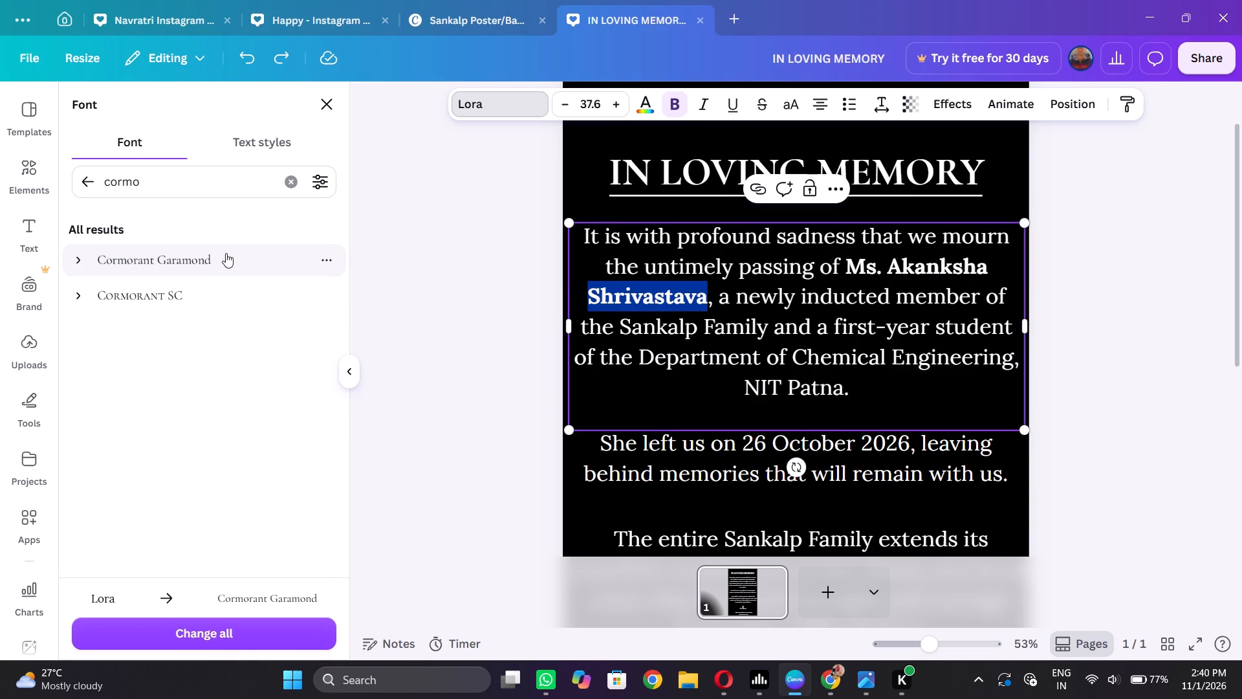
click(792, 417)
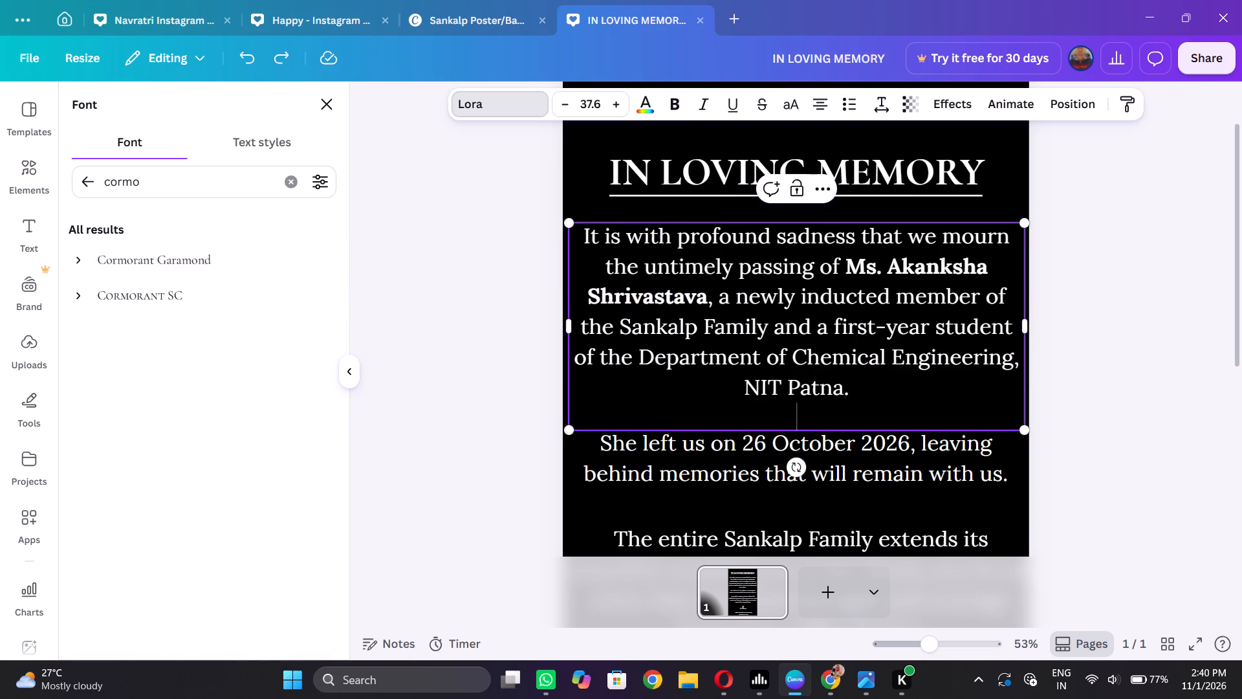
Remove the empty trailing line at the end of the first condolence paragraph.
key(BackSpace)
click(1113, 421)
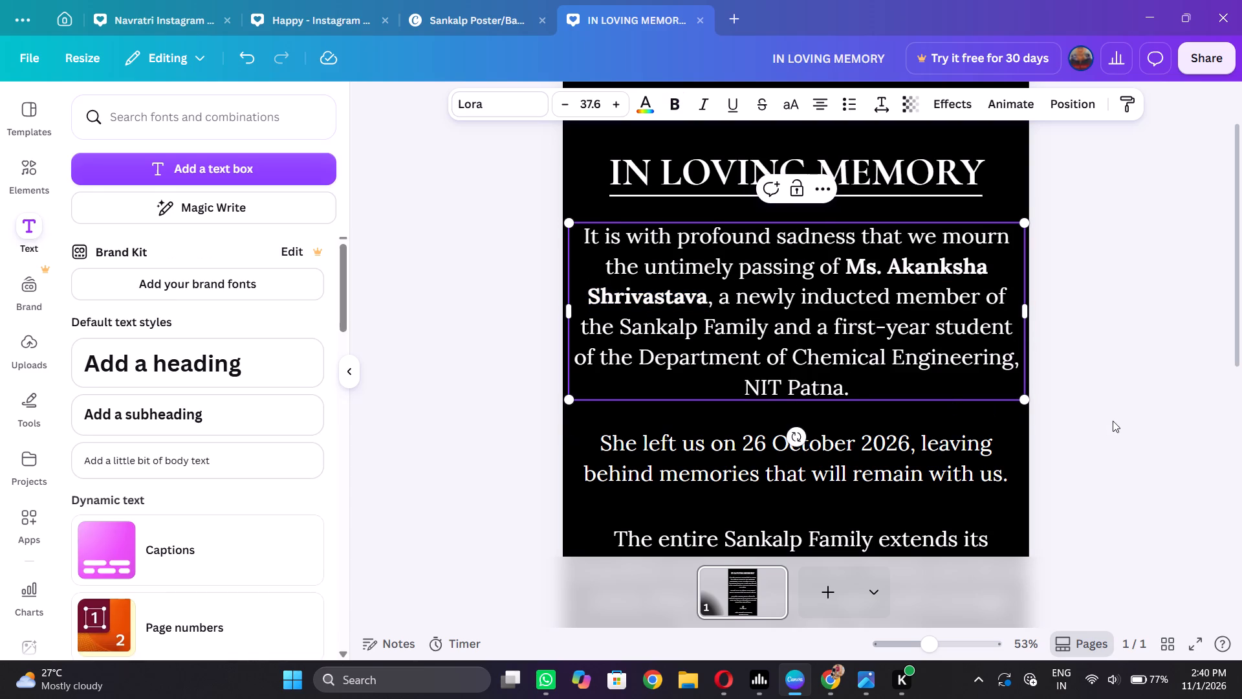
click(1112, 376)
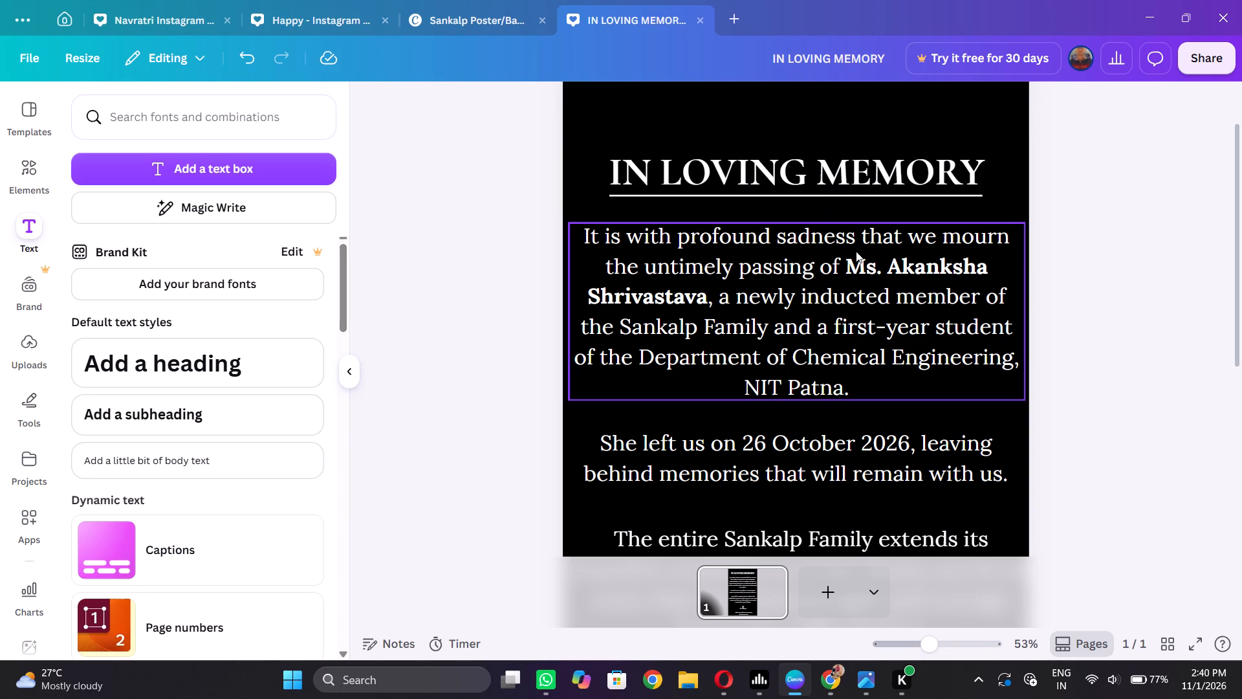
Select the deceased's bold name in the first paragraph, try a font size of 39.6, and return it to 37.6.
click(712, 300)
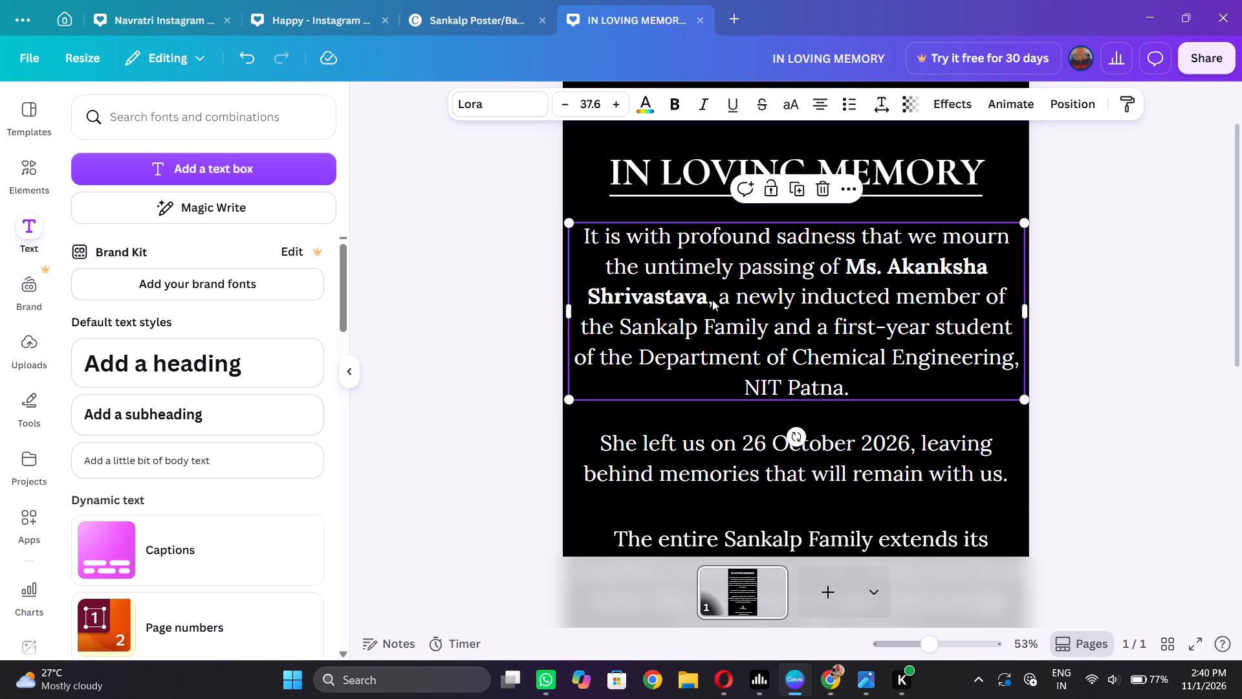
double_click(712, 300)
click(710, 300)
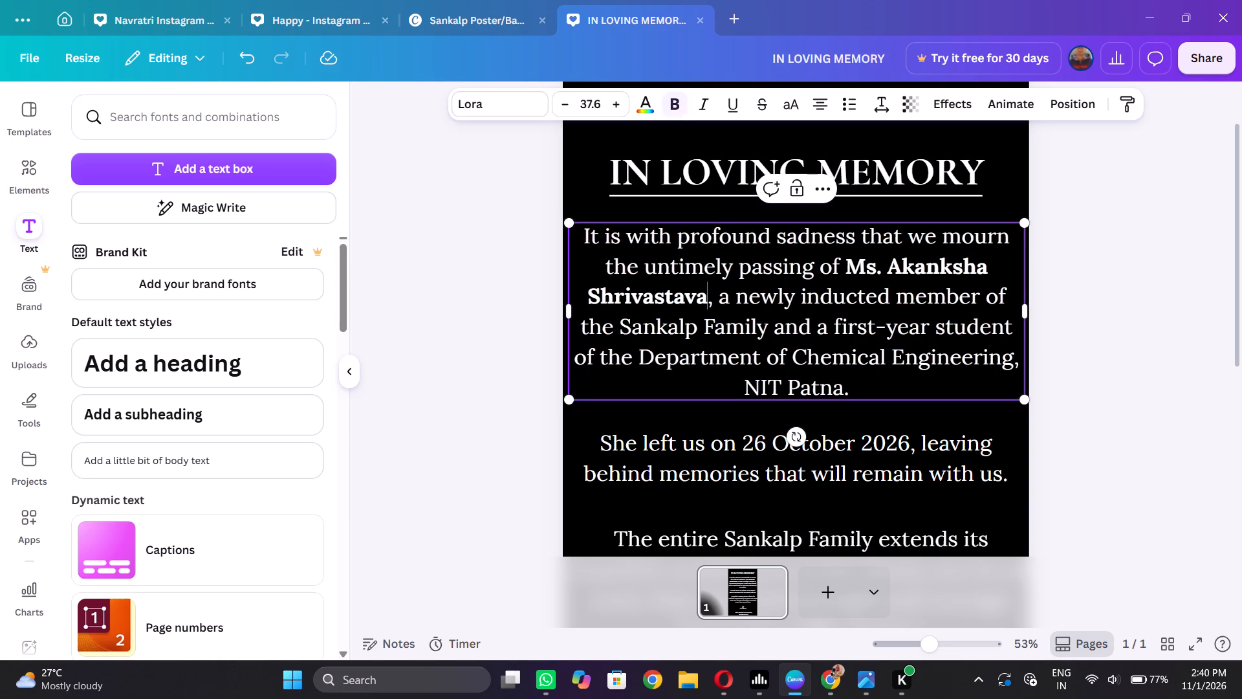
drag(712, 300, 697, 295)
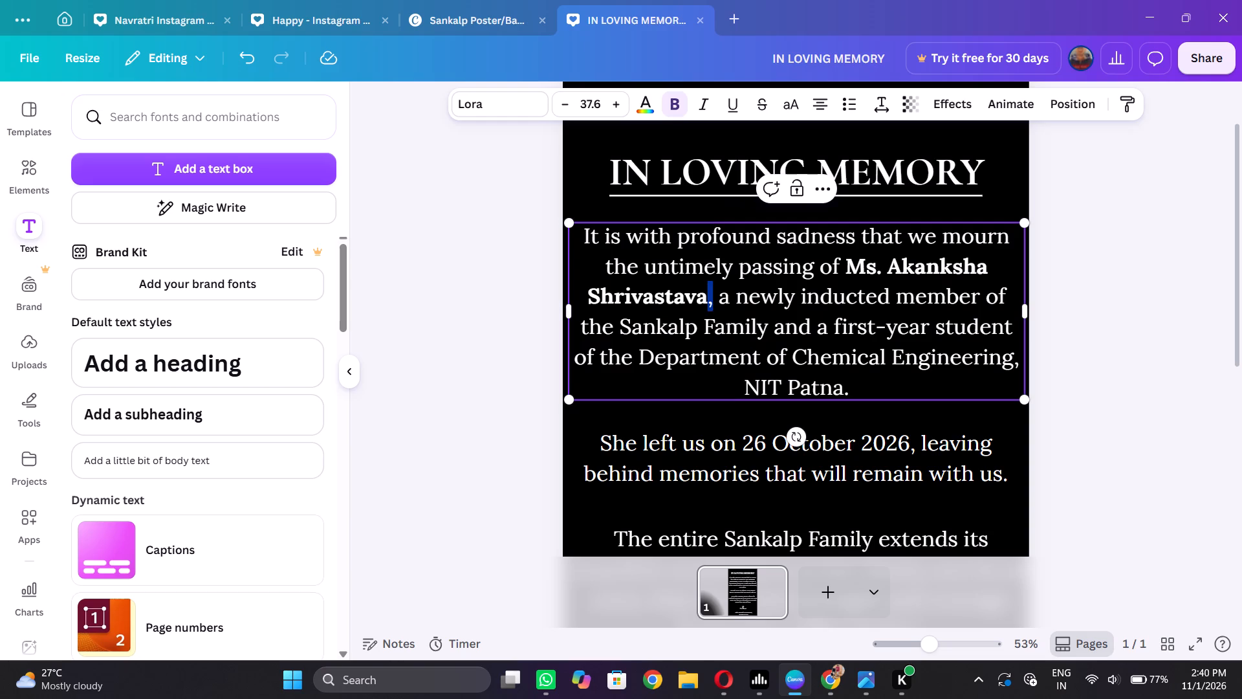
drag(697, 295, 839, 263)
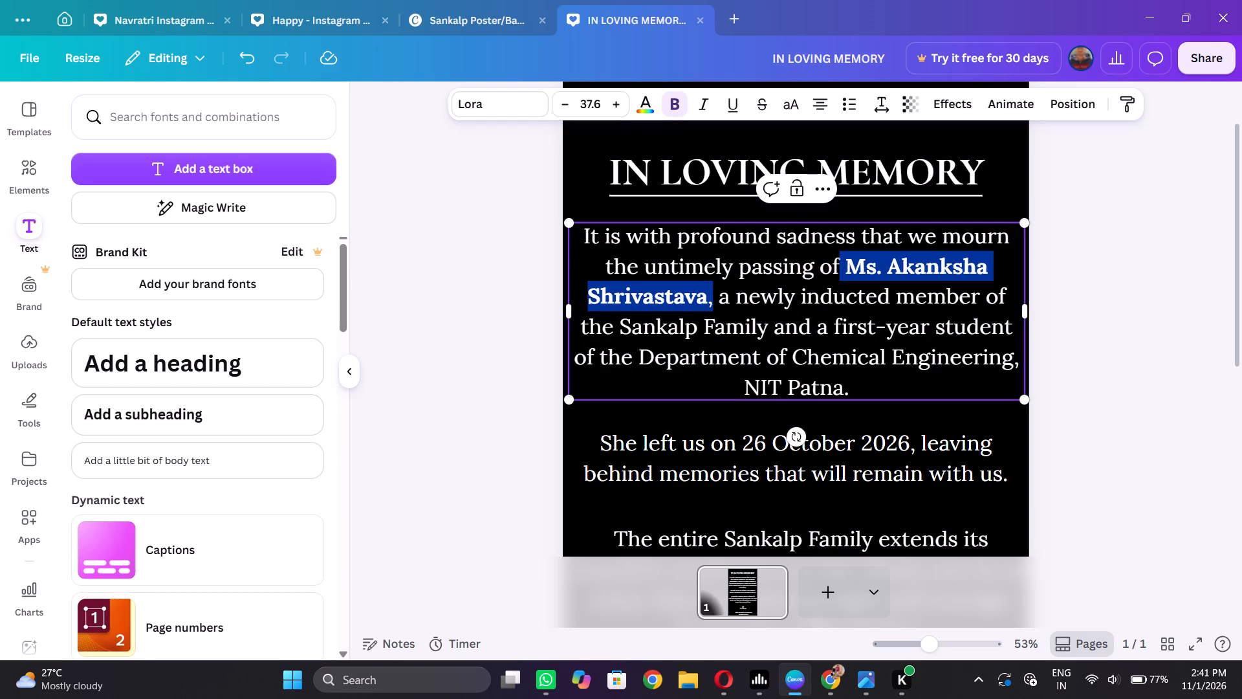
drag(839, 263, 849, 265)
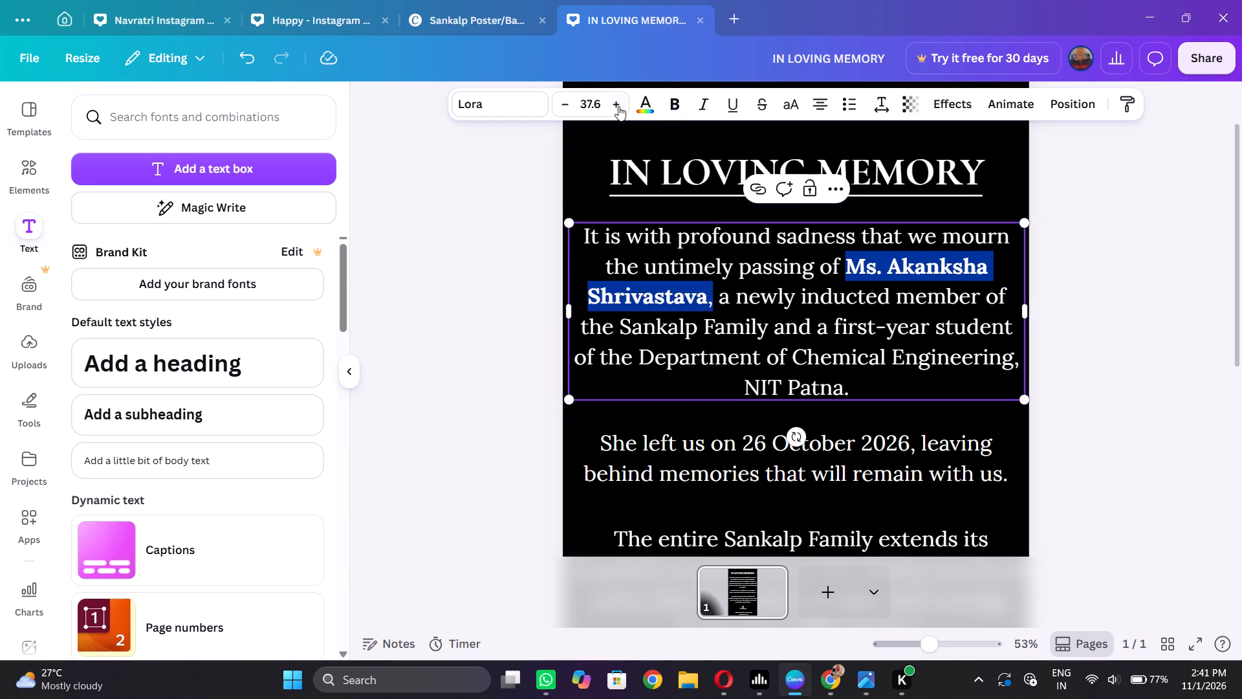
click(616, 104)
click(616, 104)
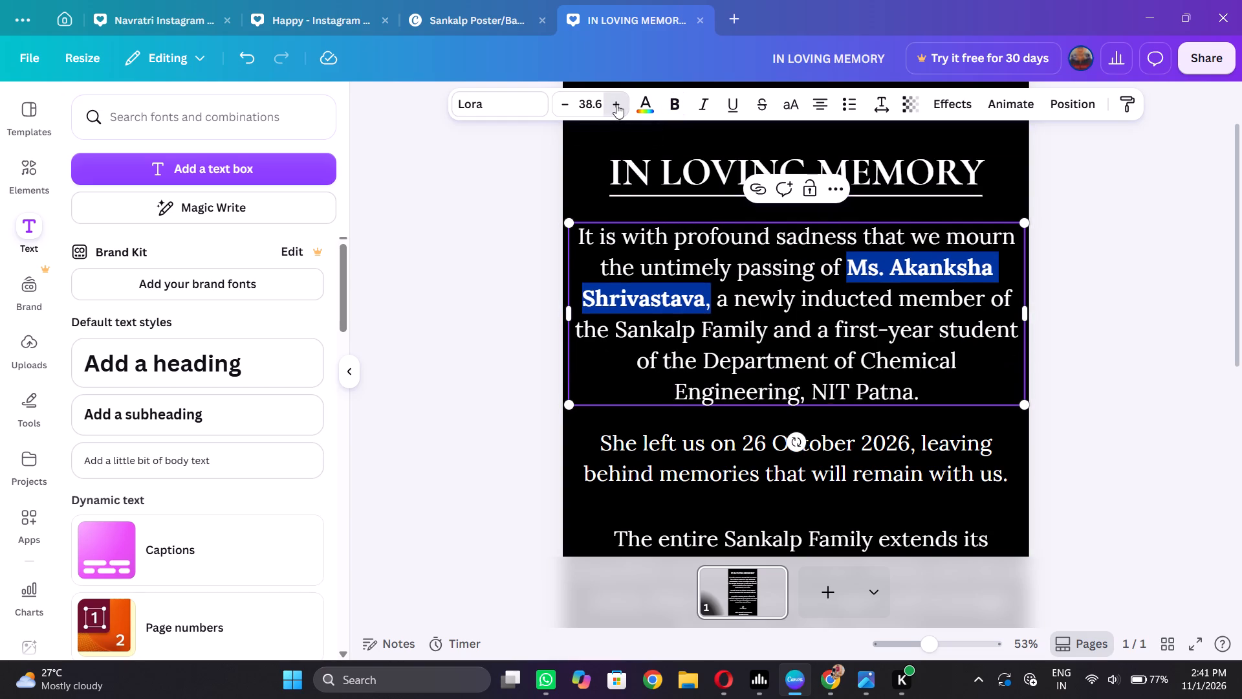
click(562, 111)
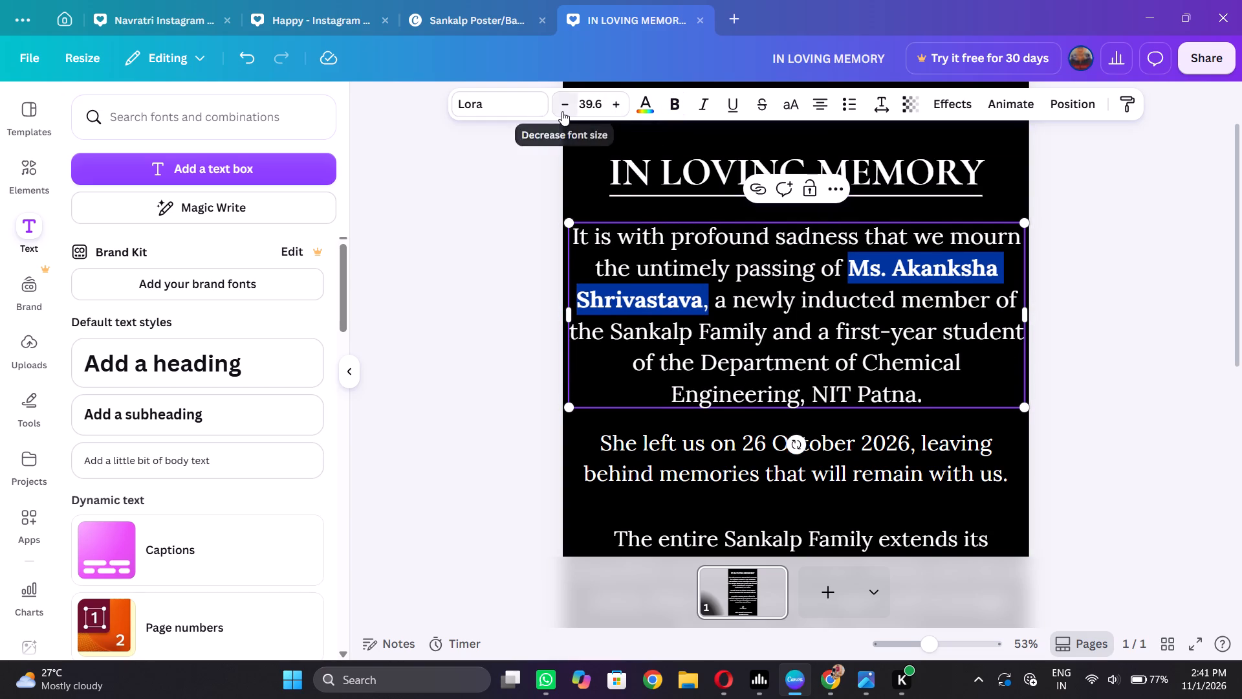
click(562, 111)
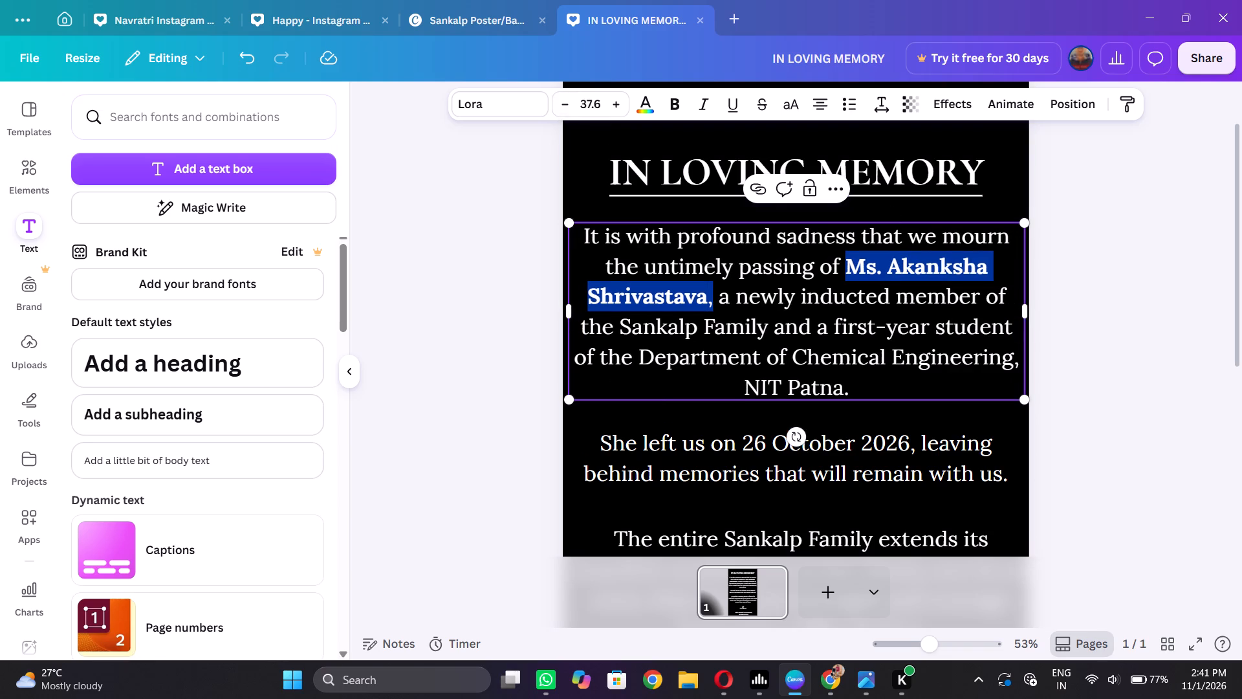
Examine the whole story page to check the overall layout, from the heading to the Sankalp Family sign-off.
click(875, 464)
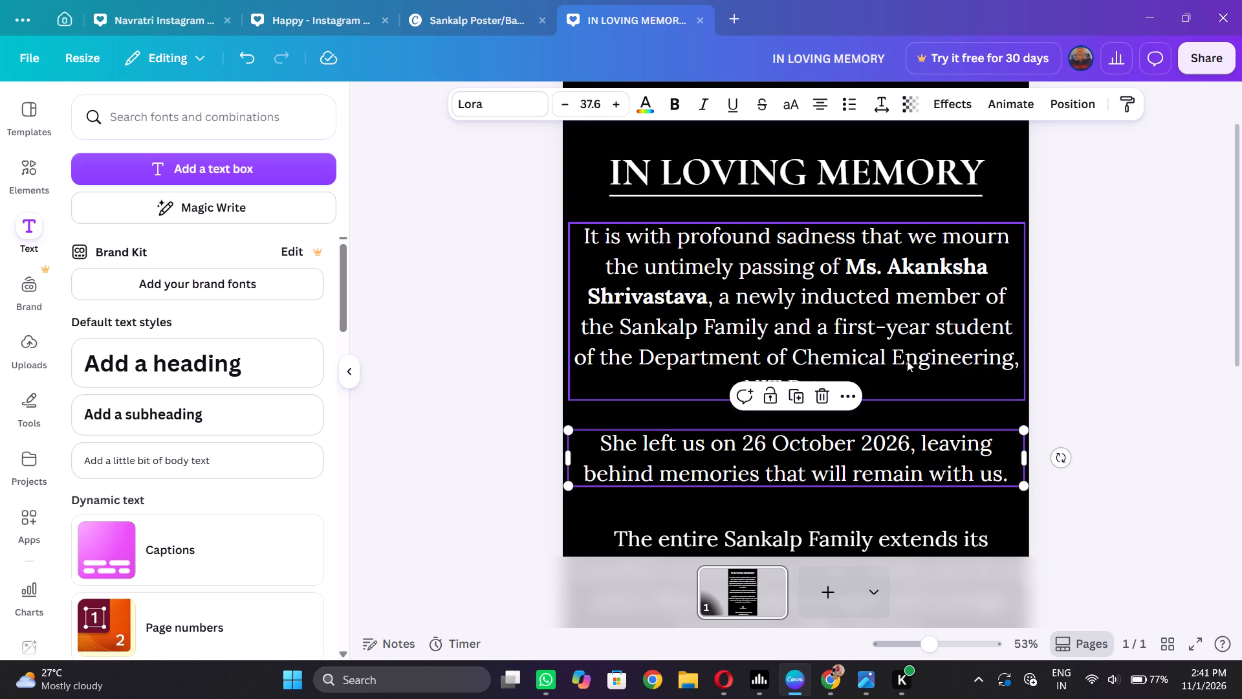
click(1241, 355)
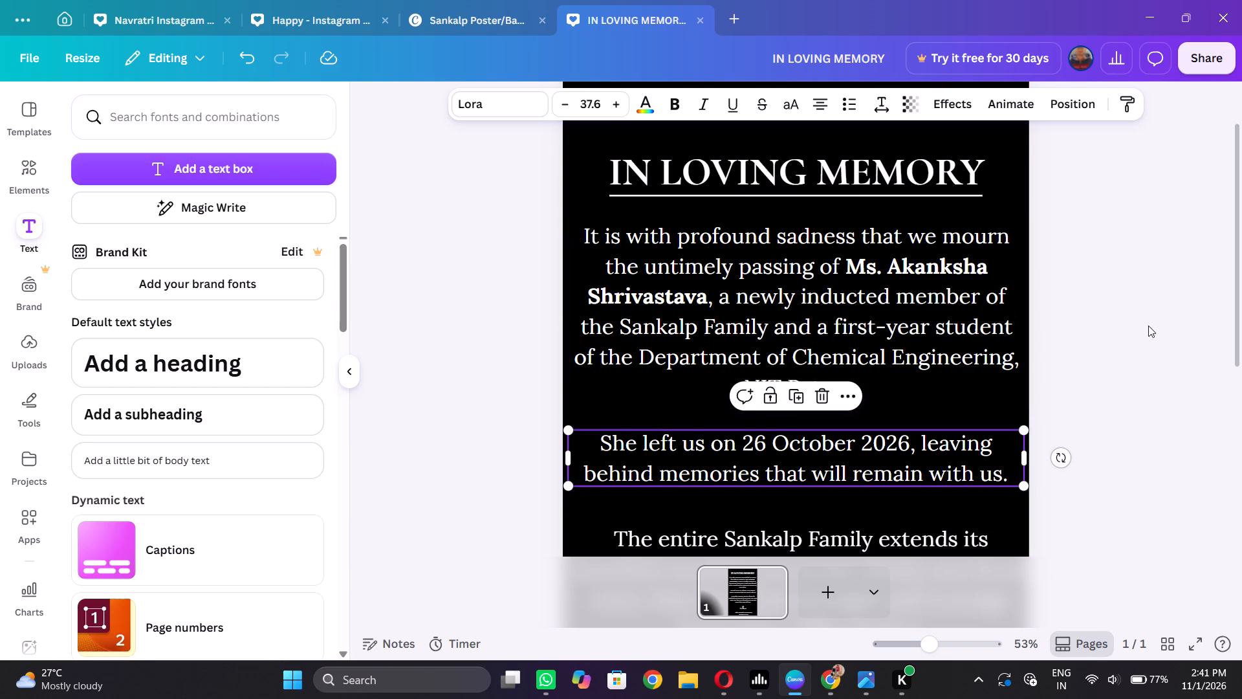
click(1148, 326)
scroll(1148, 326, down, 1)
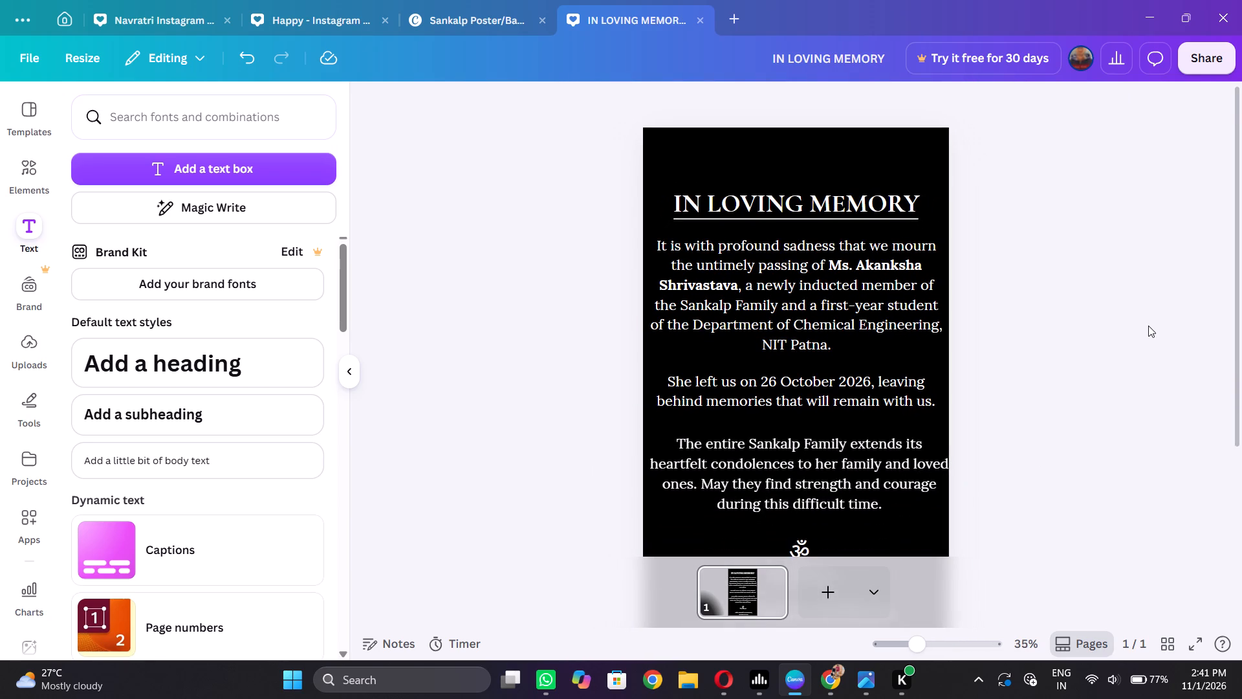
scroll(1148, 326, down, 1)
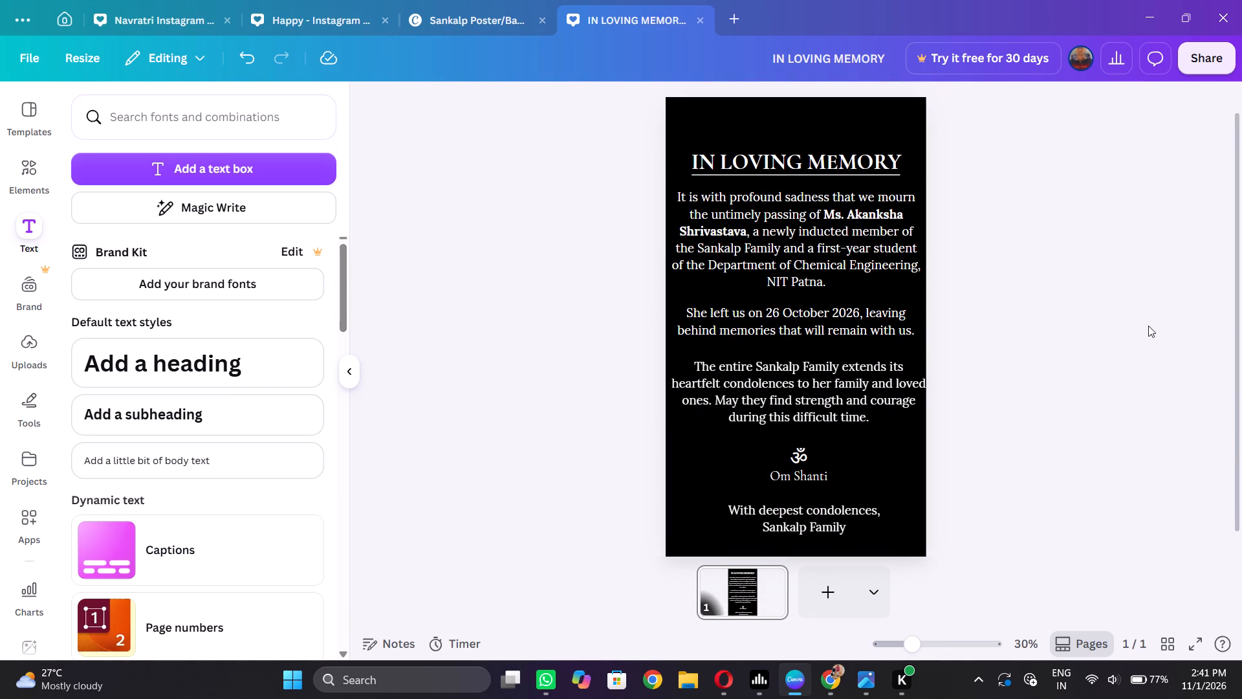
scroll(1148, 326, down, 1)
scroll(1148, 326, up, 1)
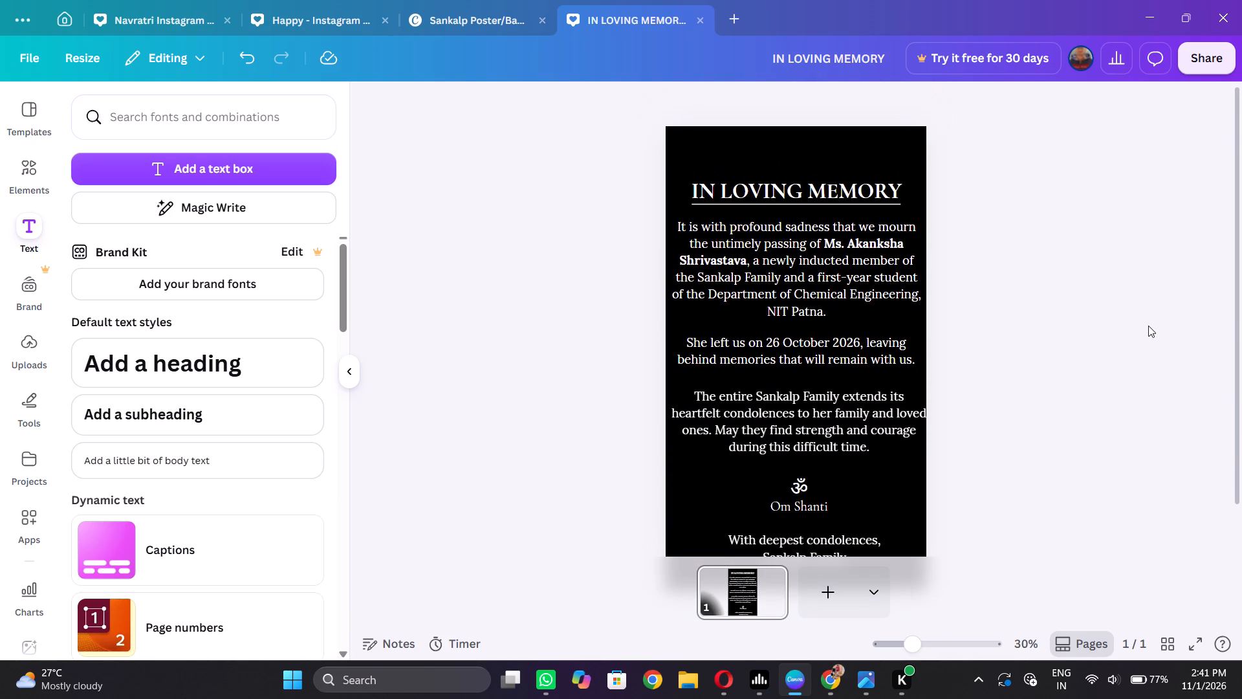
scroll(1148, 326, down, 1)
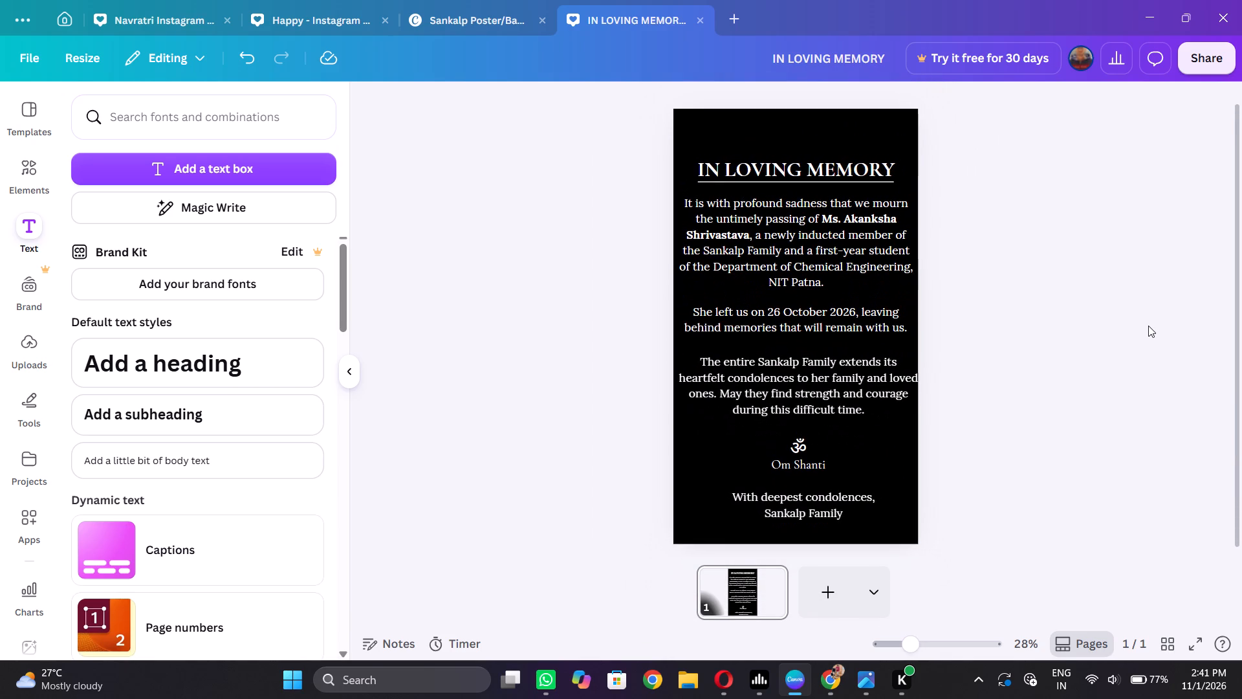
Even out the vertical spacing by moving the "She left us" paragraph slightly down and the ॐ "Om Shanti" and closing condolence boxes slightly up.
click(835, 444)
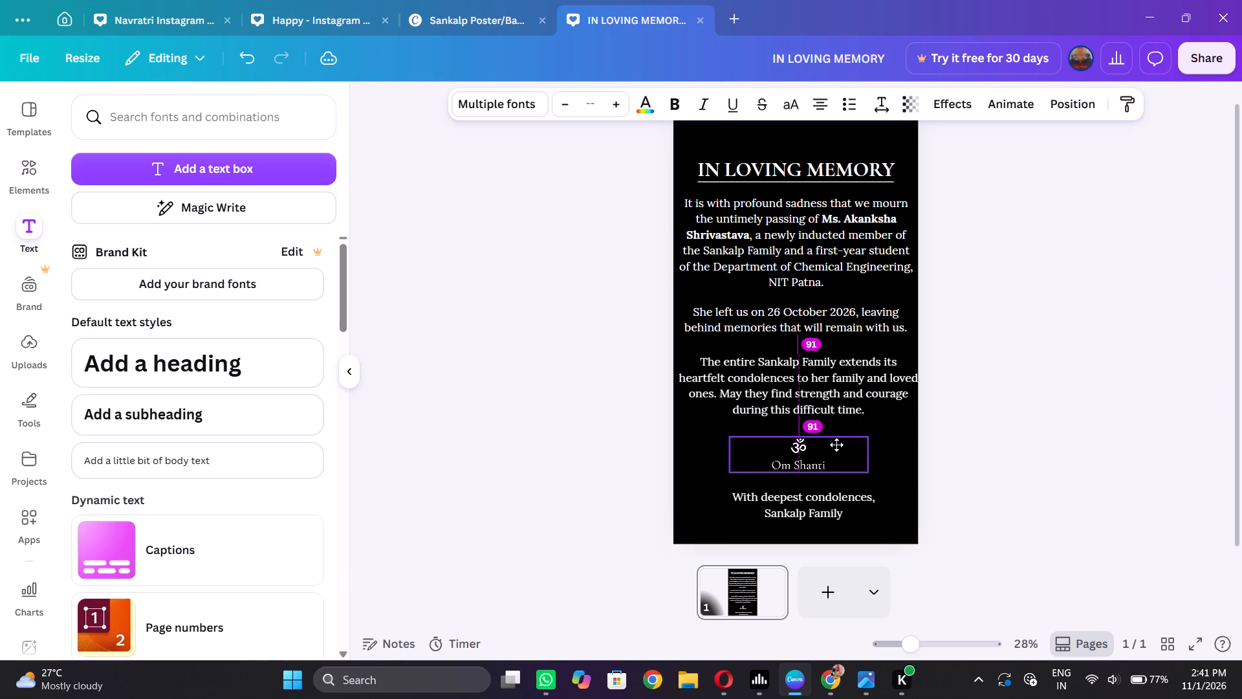
click(827, 313)
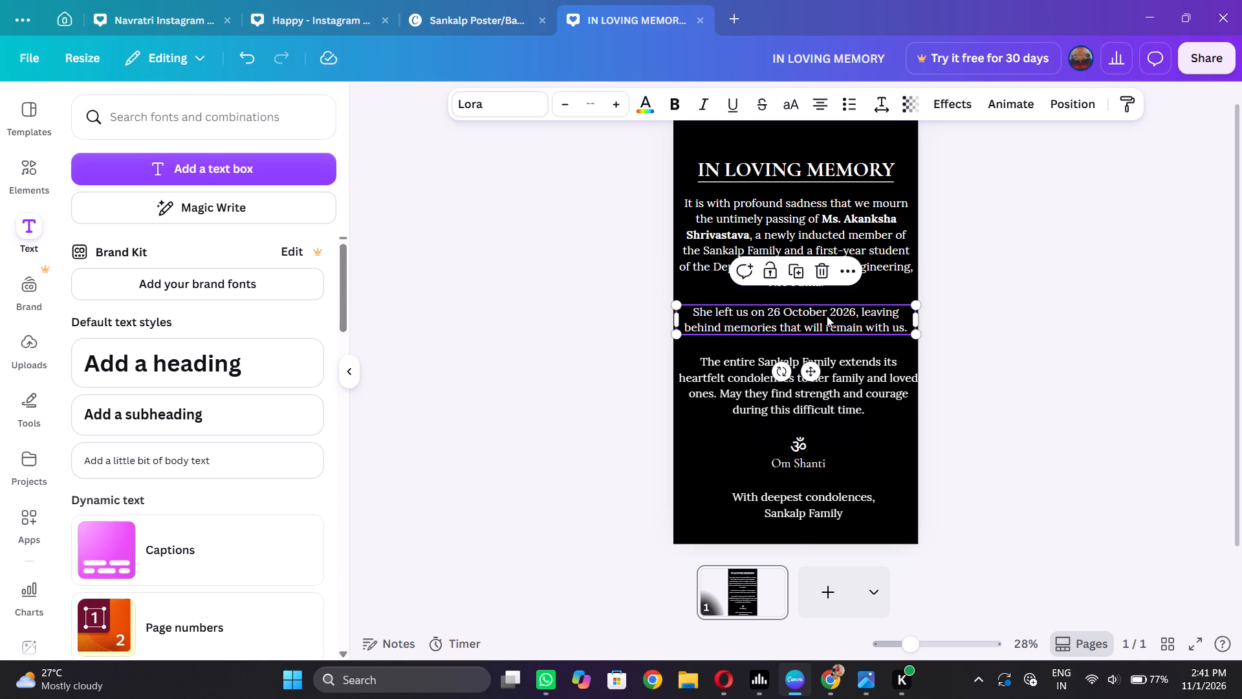
click(834, 379)
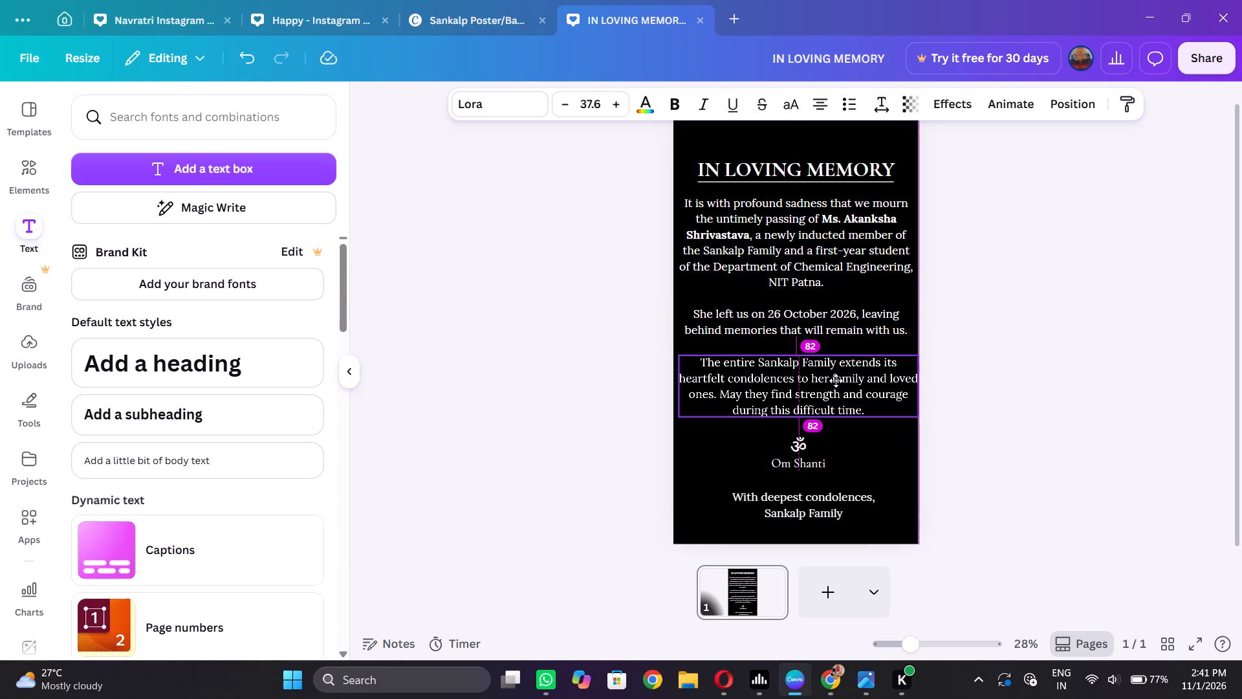
click(815, 454)
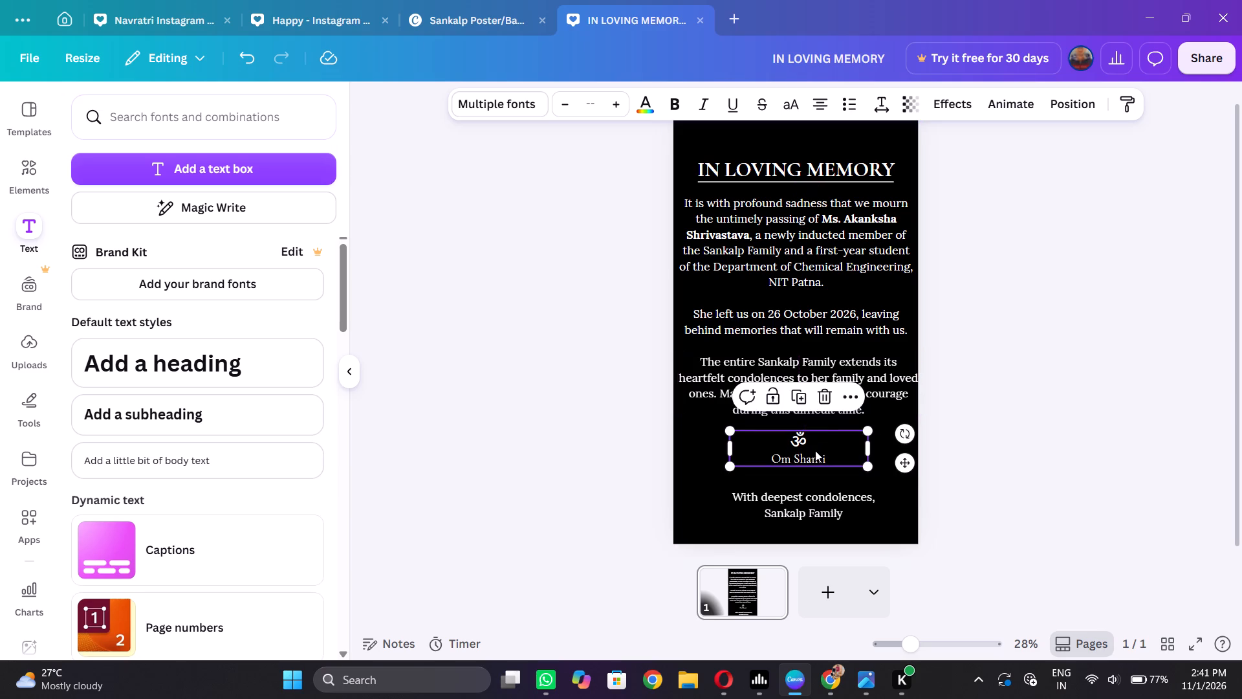
drag(815, 499, 815, 493)
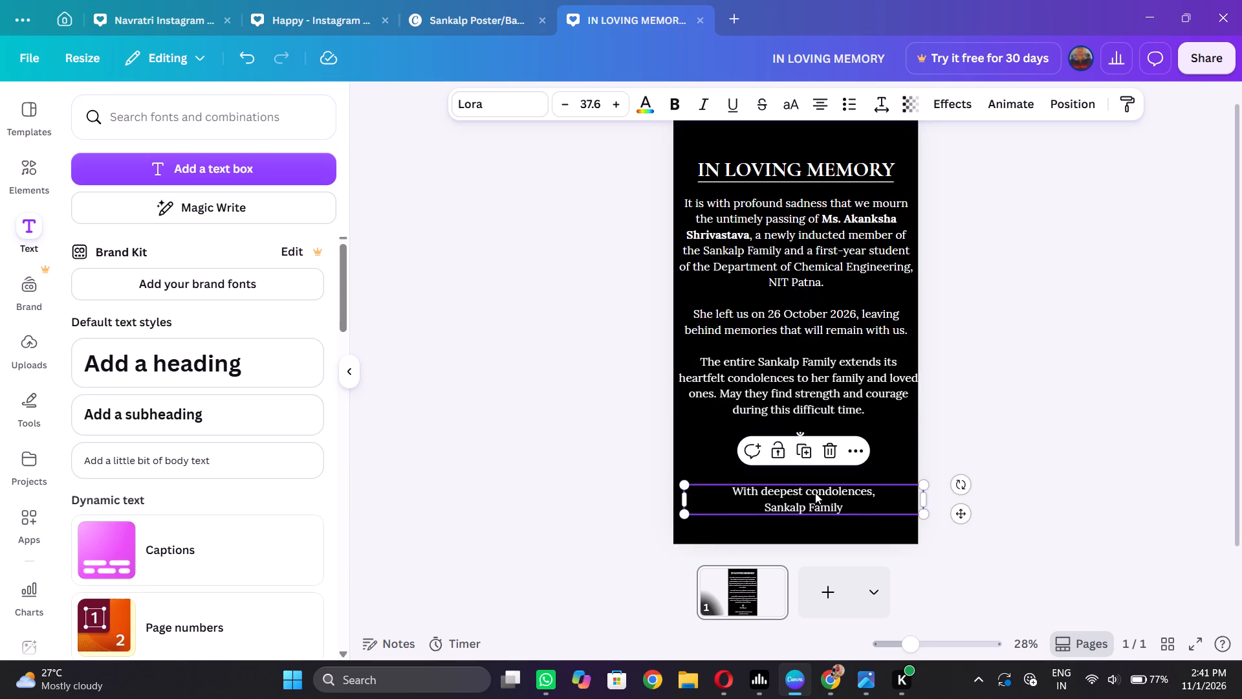
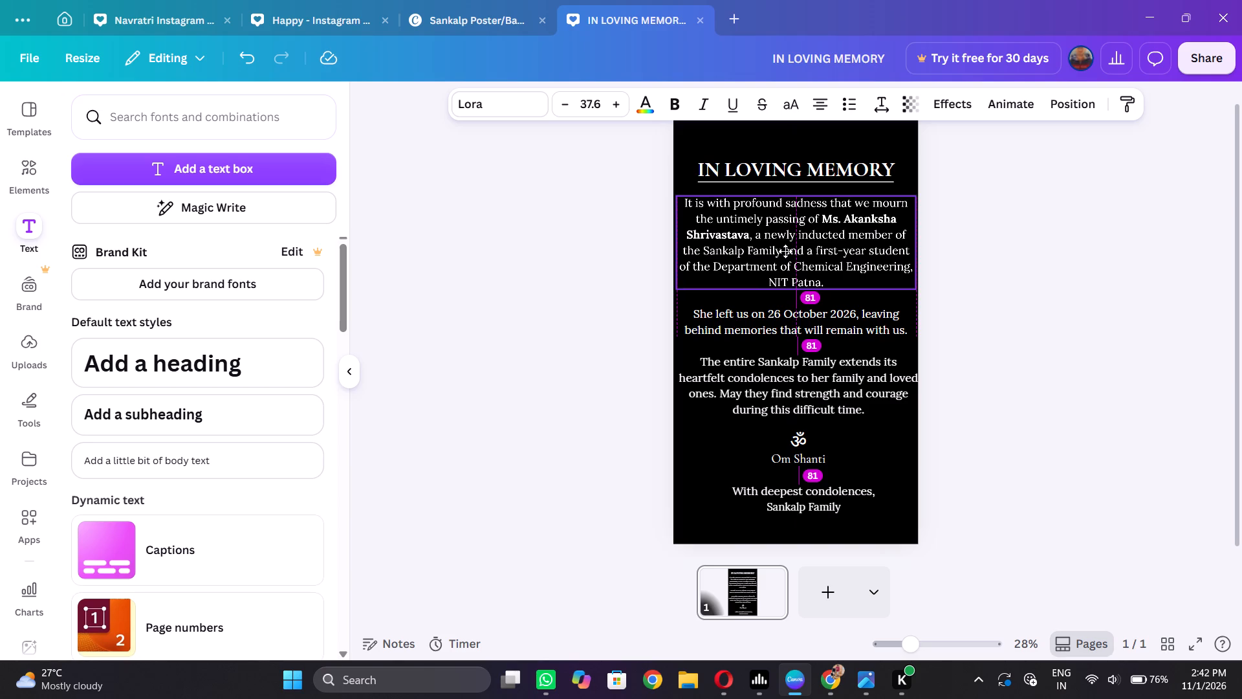
click(1100, 262)
drag(822, 164, 822, 163)
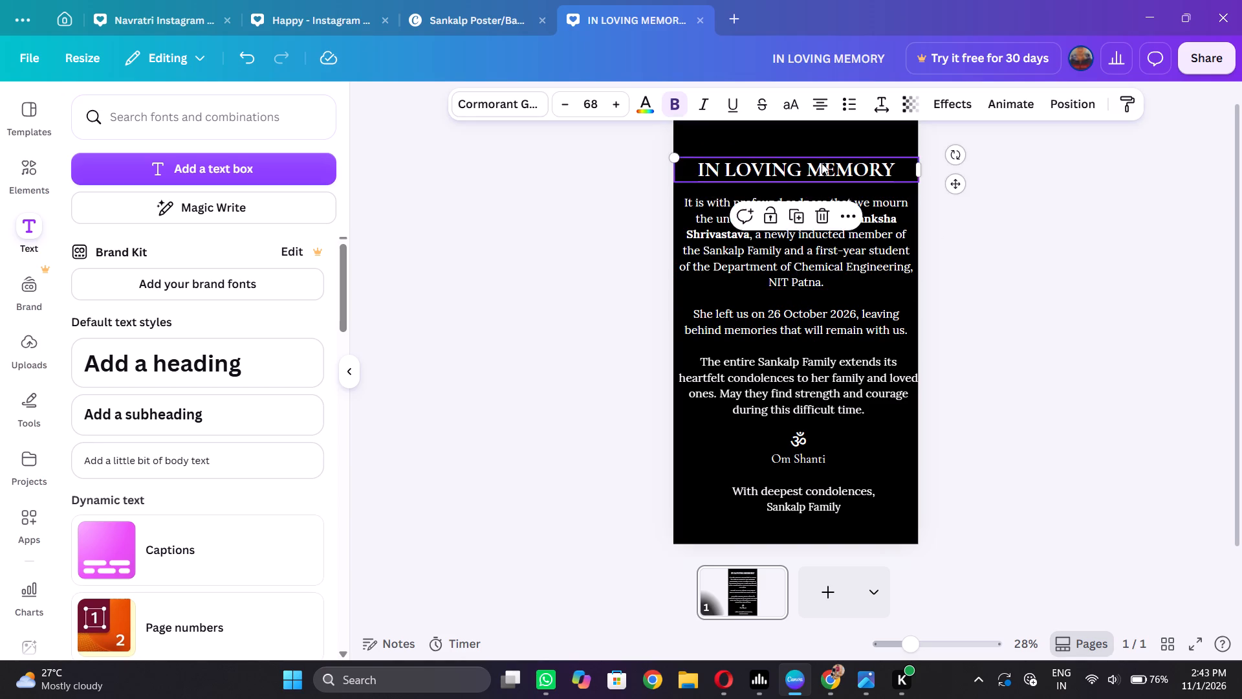
drag(822, 163, 822, 154)
drag(844, 179, 844, 174)
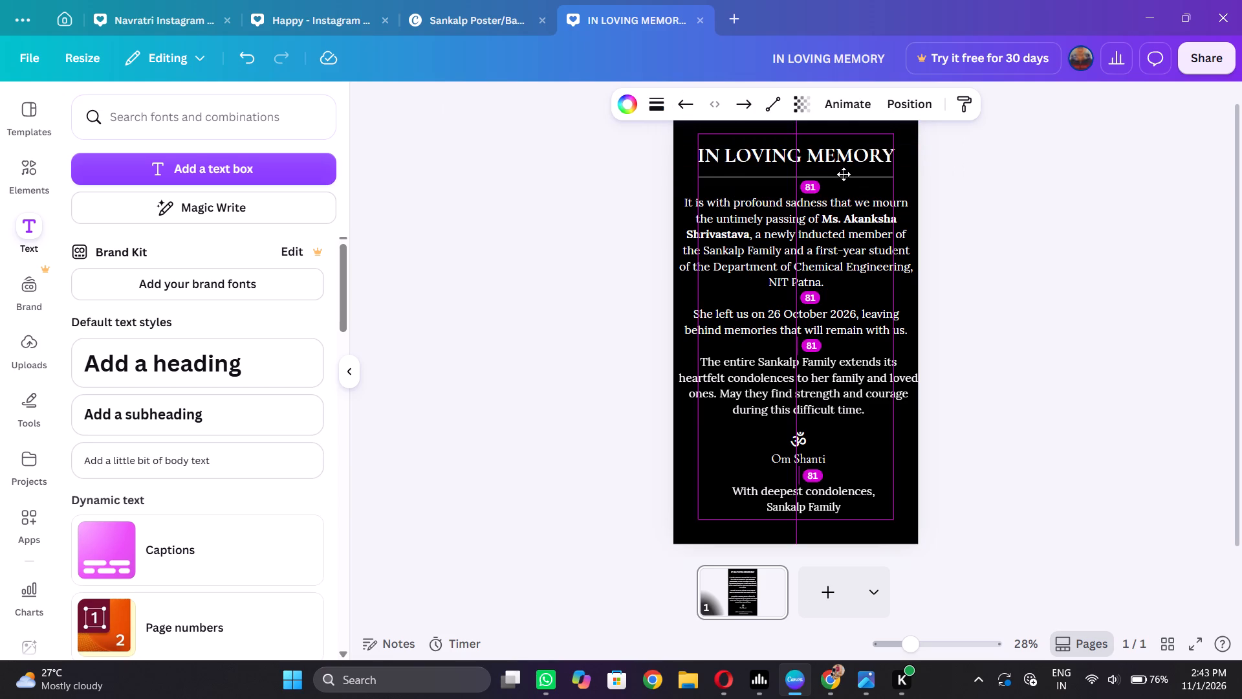
drag(844, 174, 842, 172)
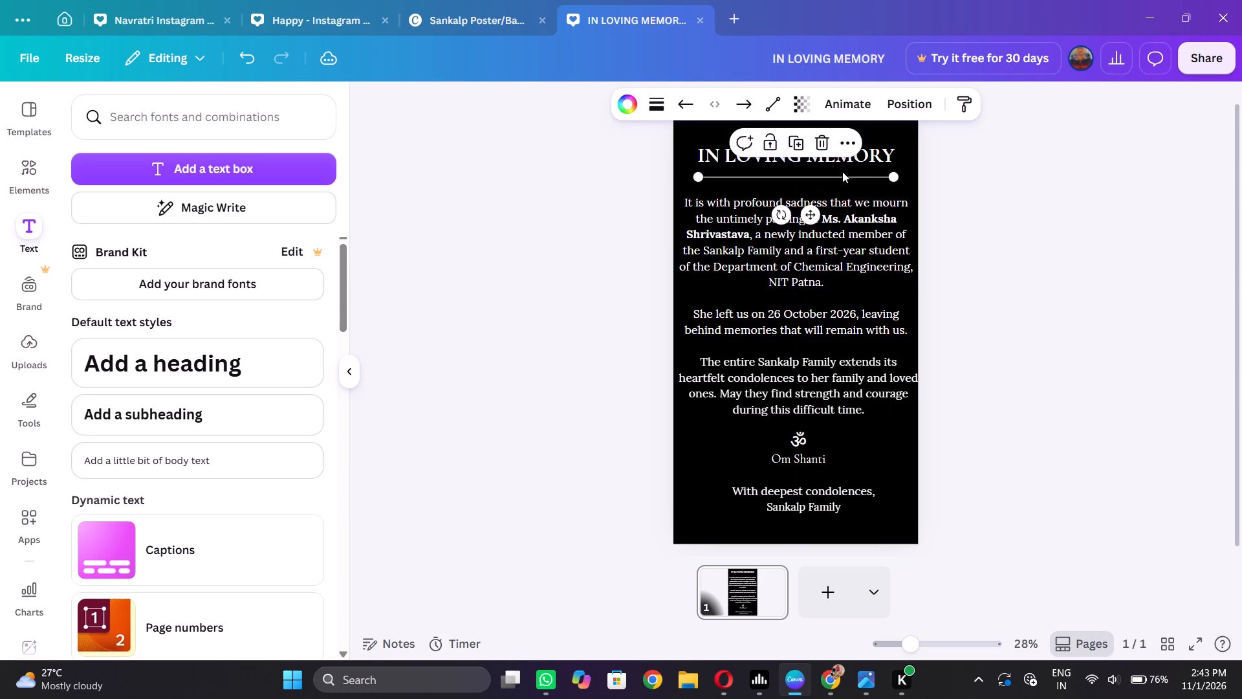
click(1145, 249)
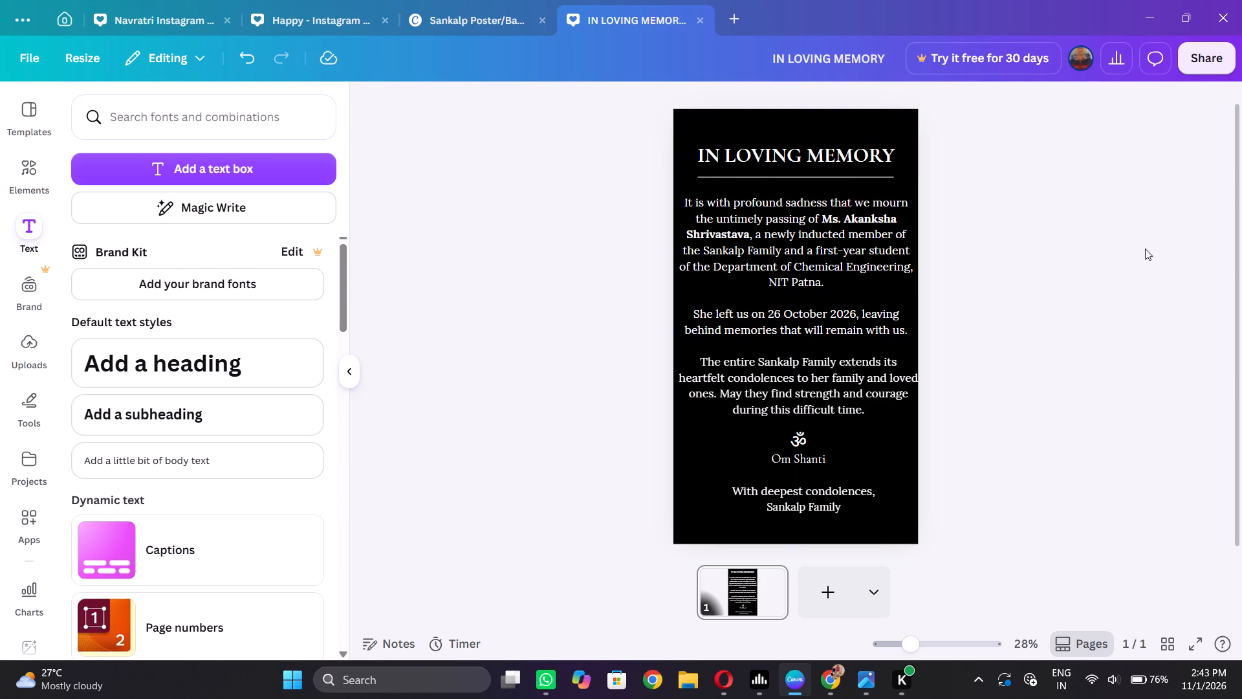
drag(756, 175, 756, 172)
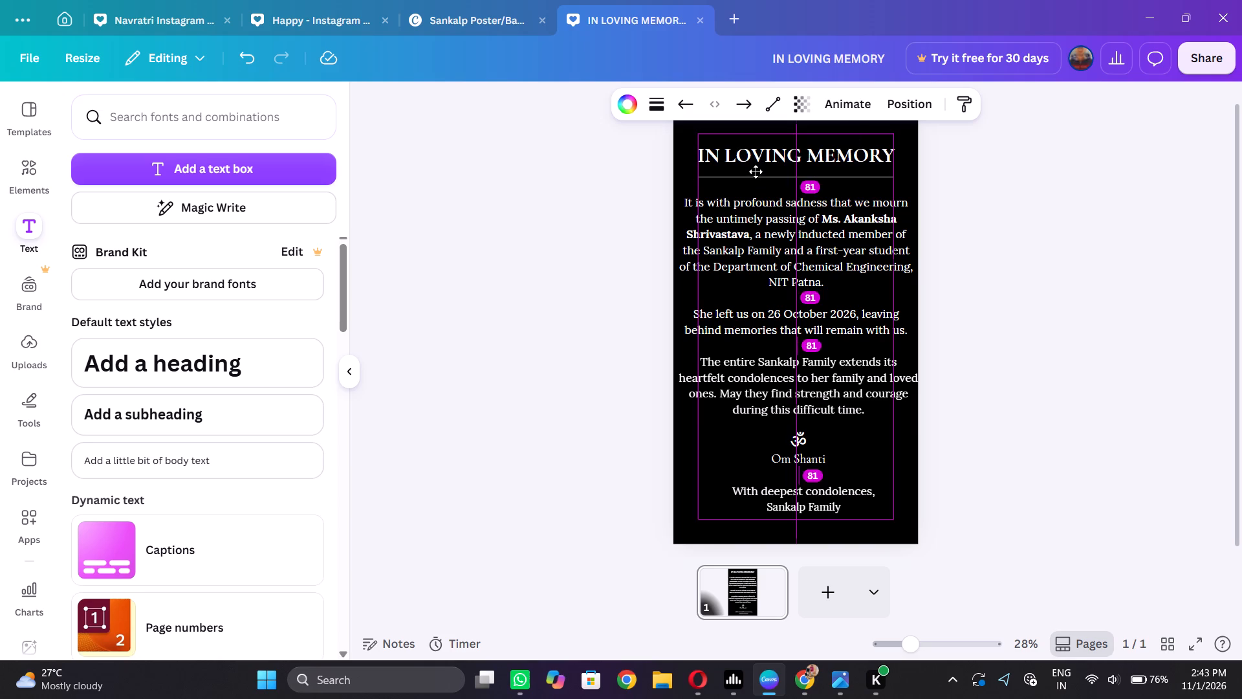
drag(756, 172, 756, 169)
click(1084, 265)
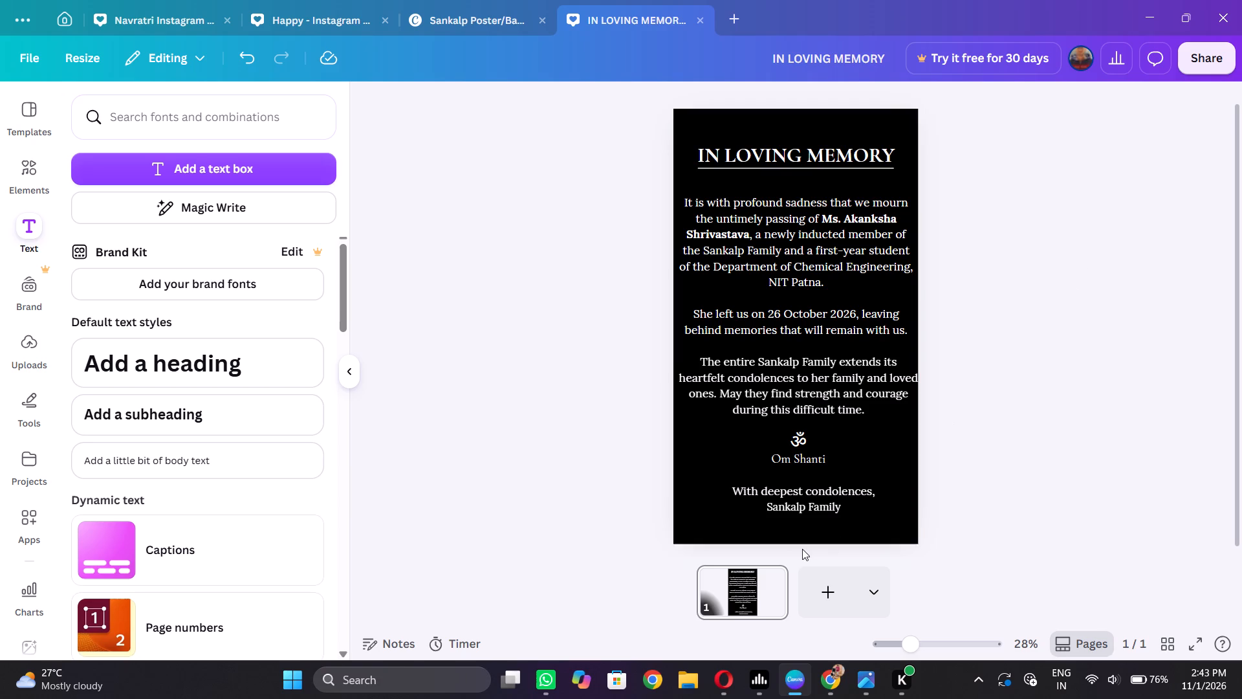
Centre the closing condolence box and "The entire Sankalp Family" paragraph horizontally, and lower the ॐ "Om Shanti" box slightly to sit evenly between them.
drag(810, 505, 807, 505)
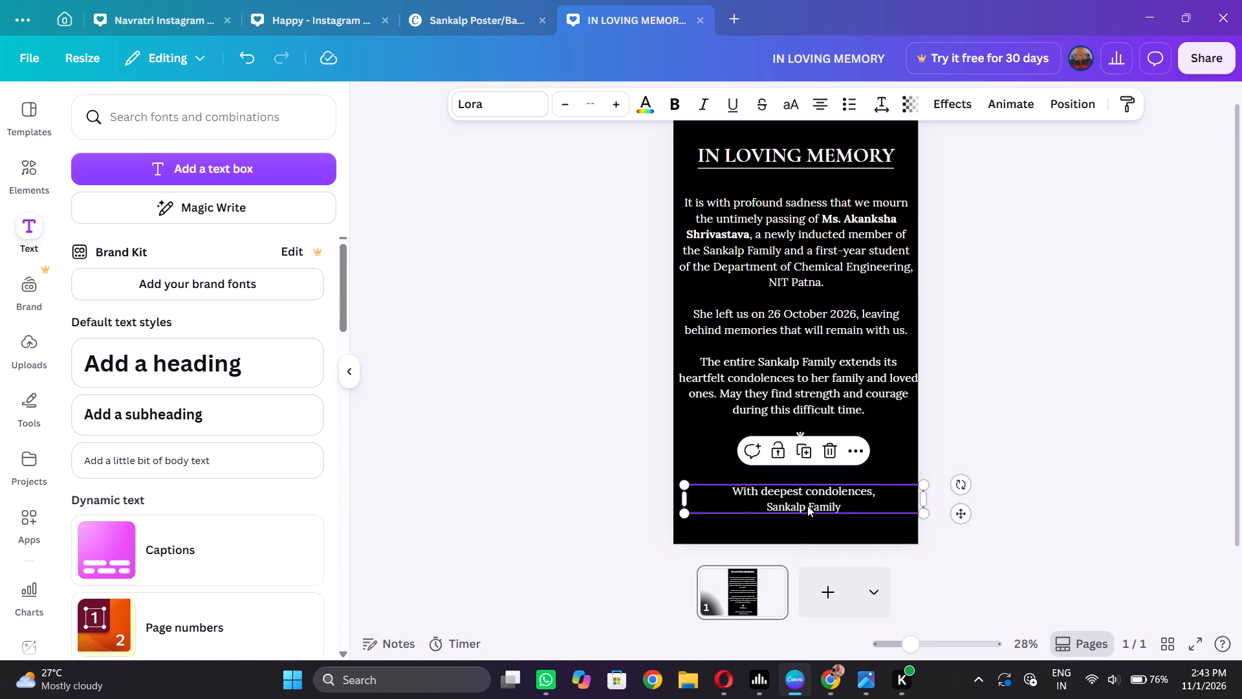
drag(807, 505, 803, 504)
click(1042, 430)
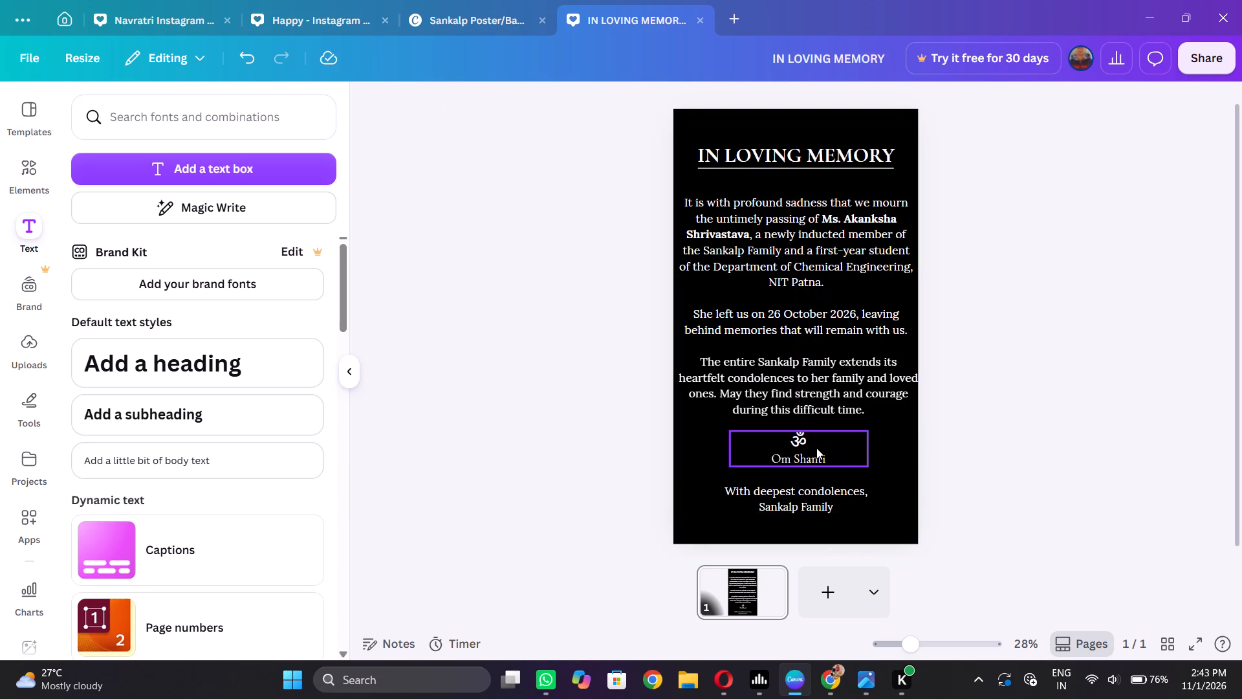
click(816, 448)
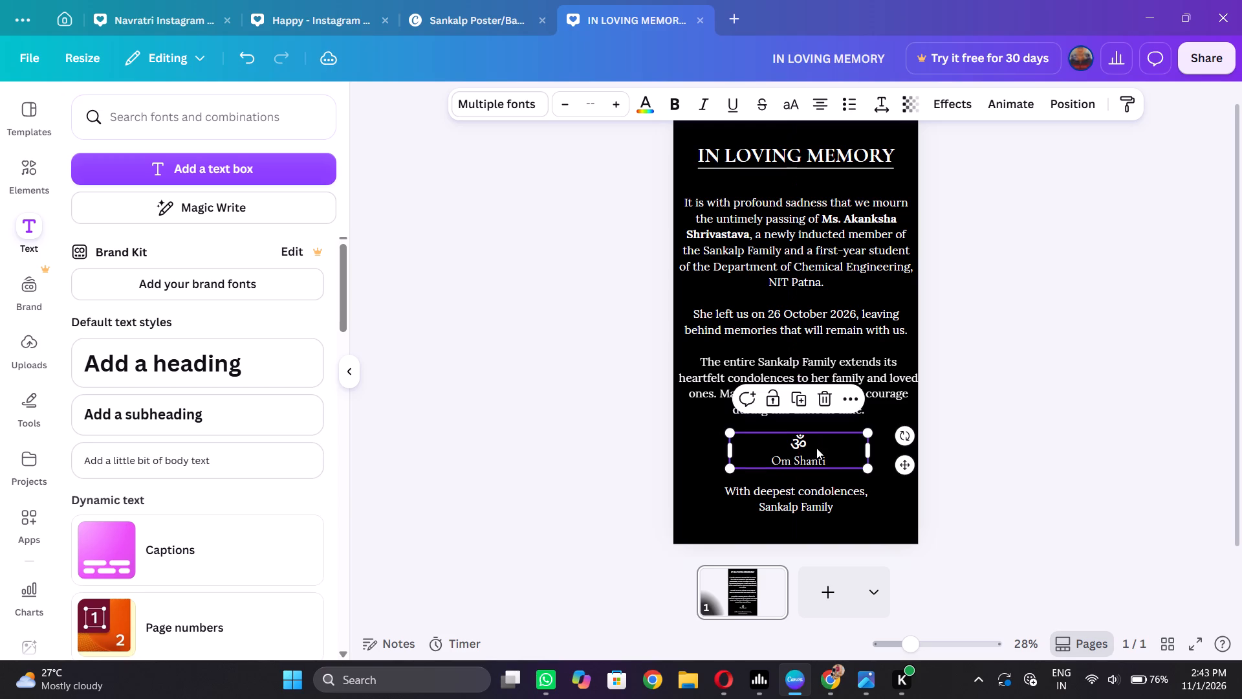
click(1040, 399)
click(828, 381)
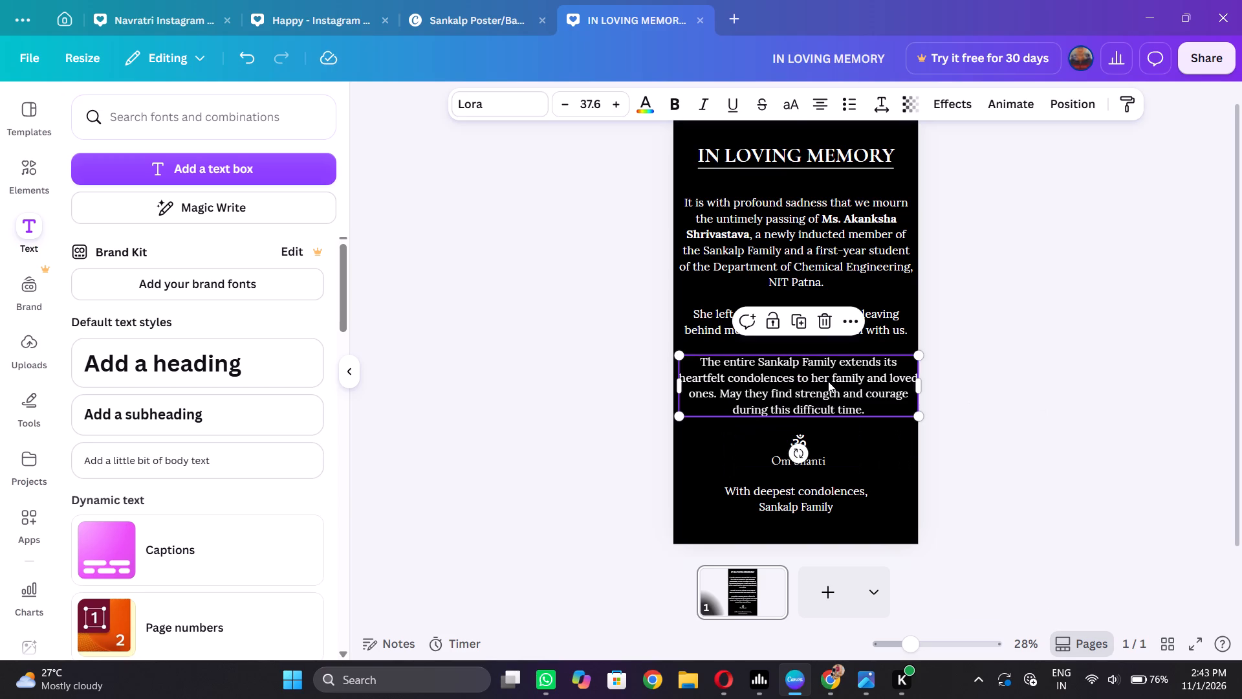
click(828, 381)
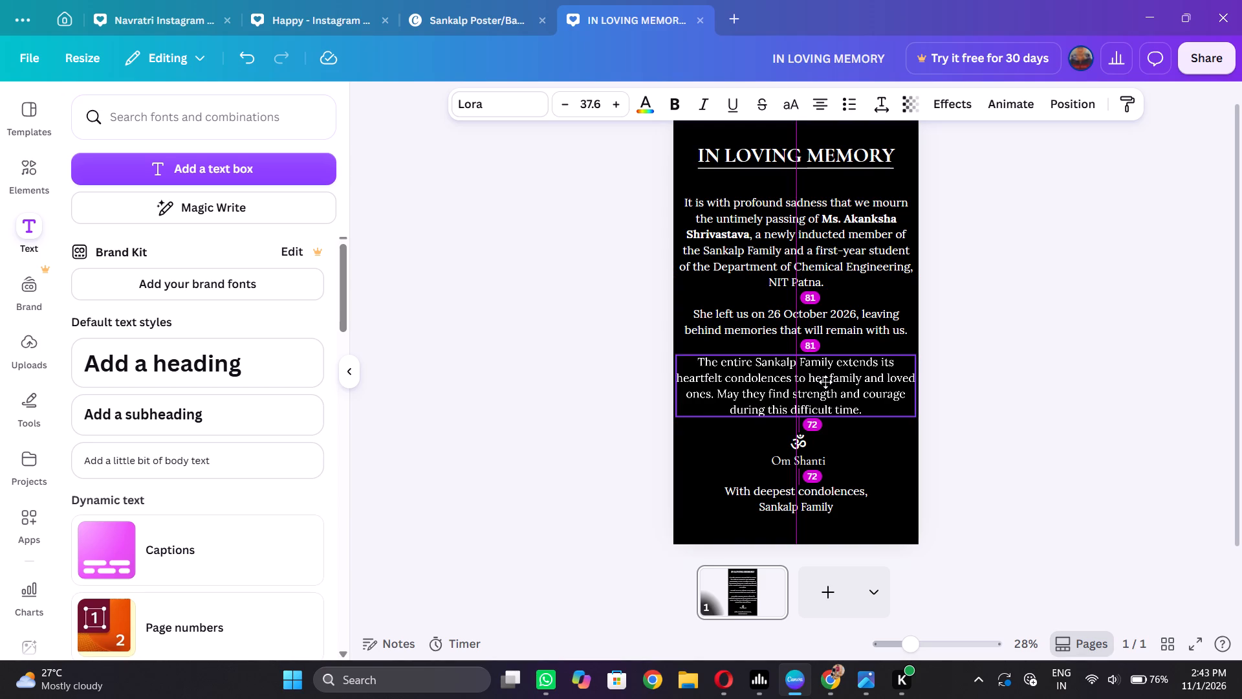
click(1038, 346)
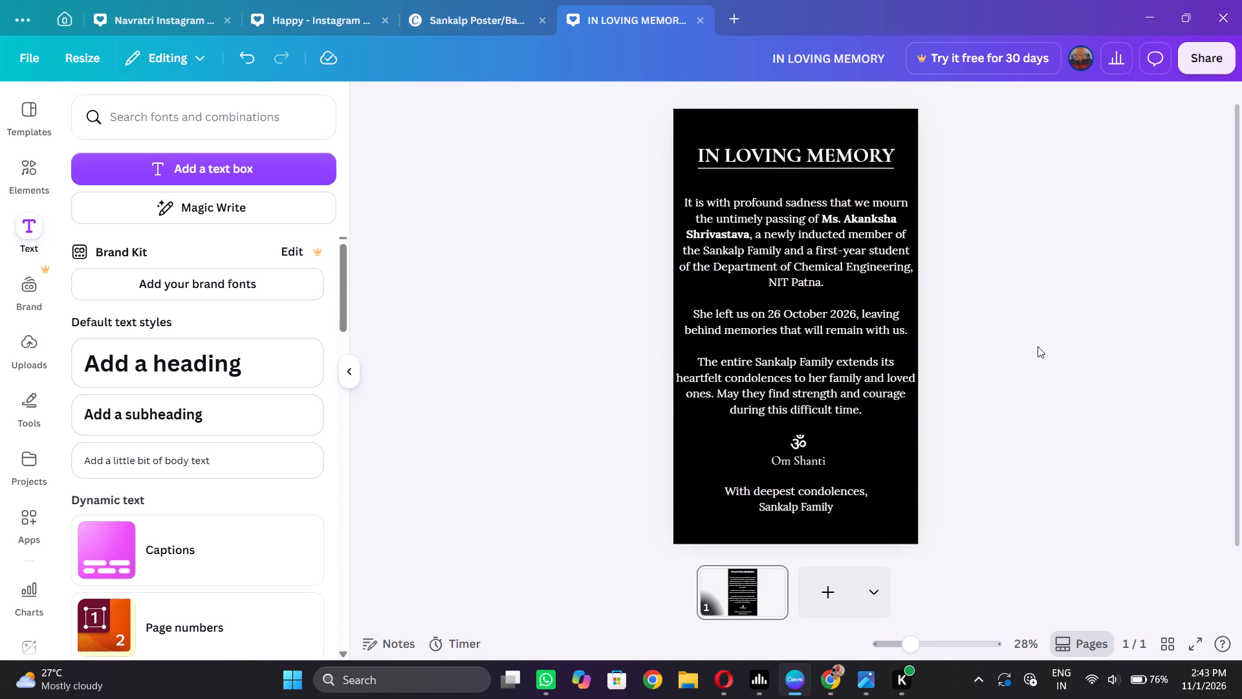
Check the placement and font settings of the heading and the three body paragraphs.
click(849, 322)
click(849, 322)
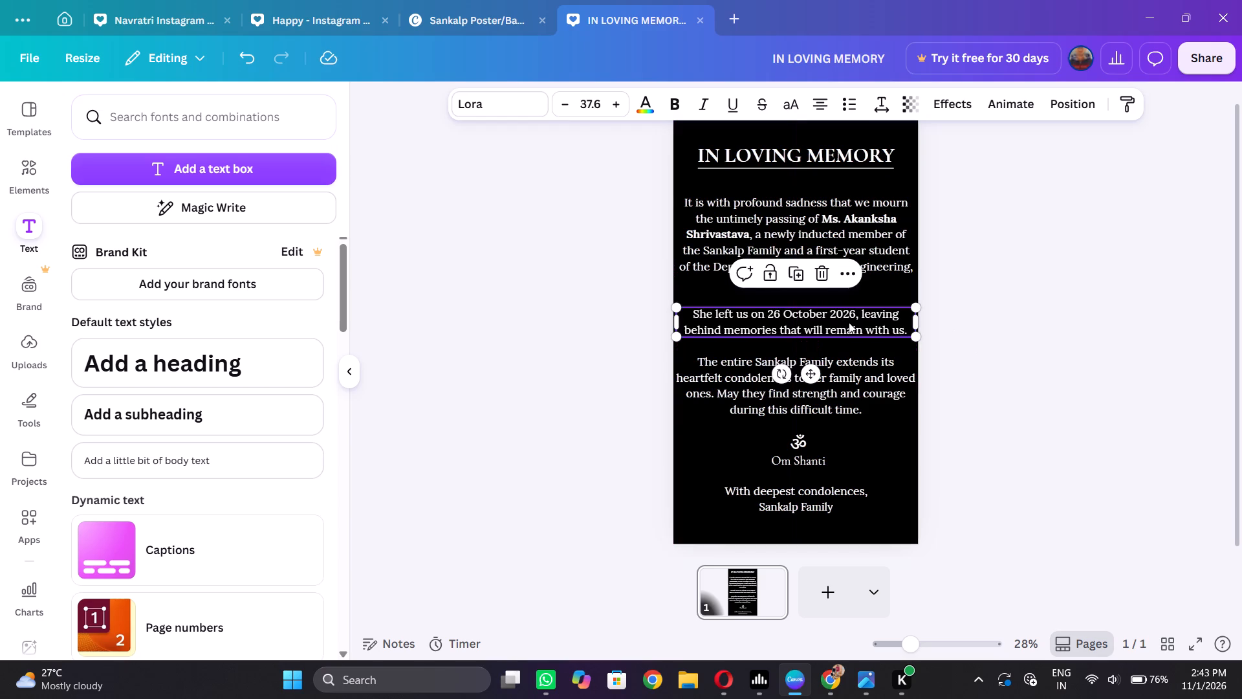
click(1044, 350)
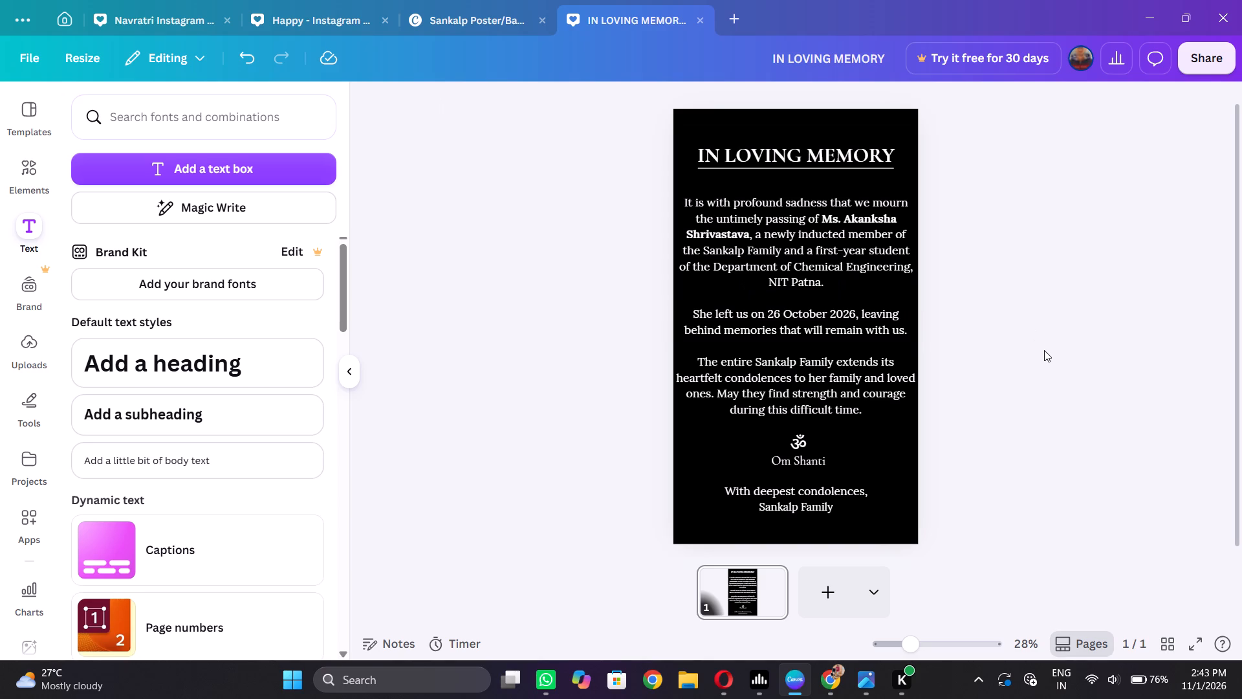
click(968, 248)
click(782, 225)
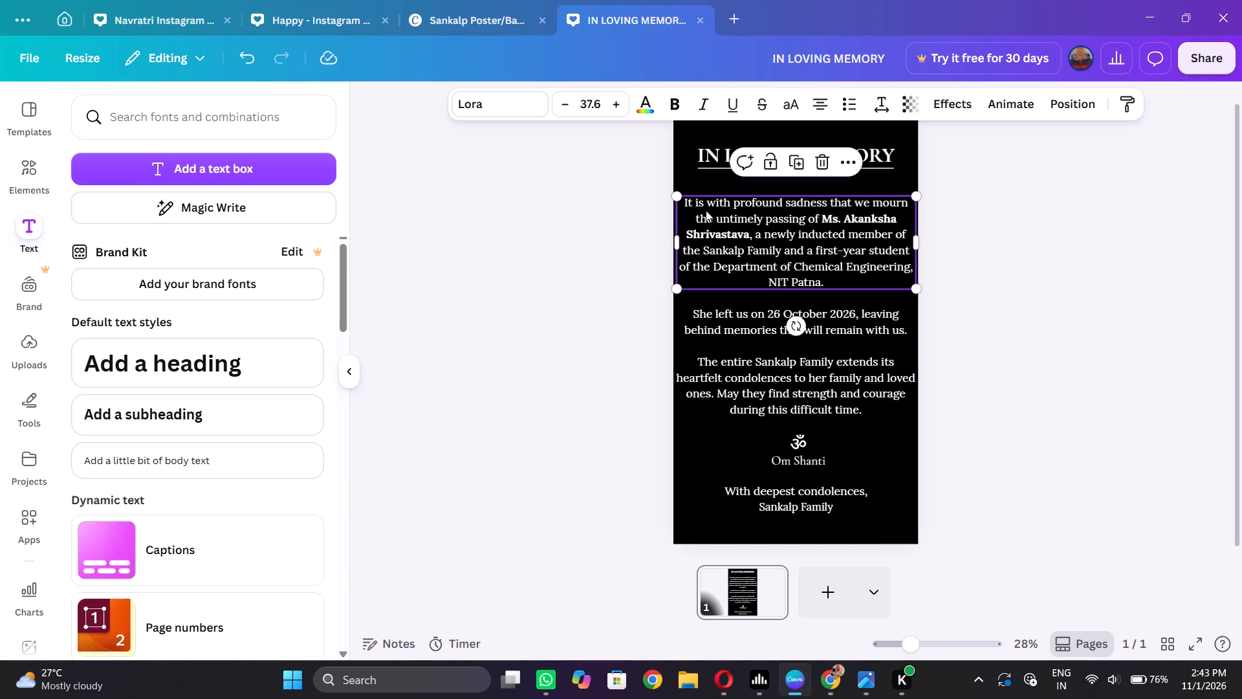
click(726, 322)
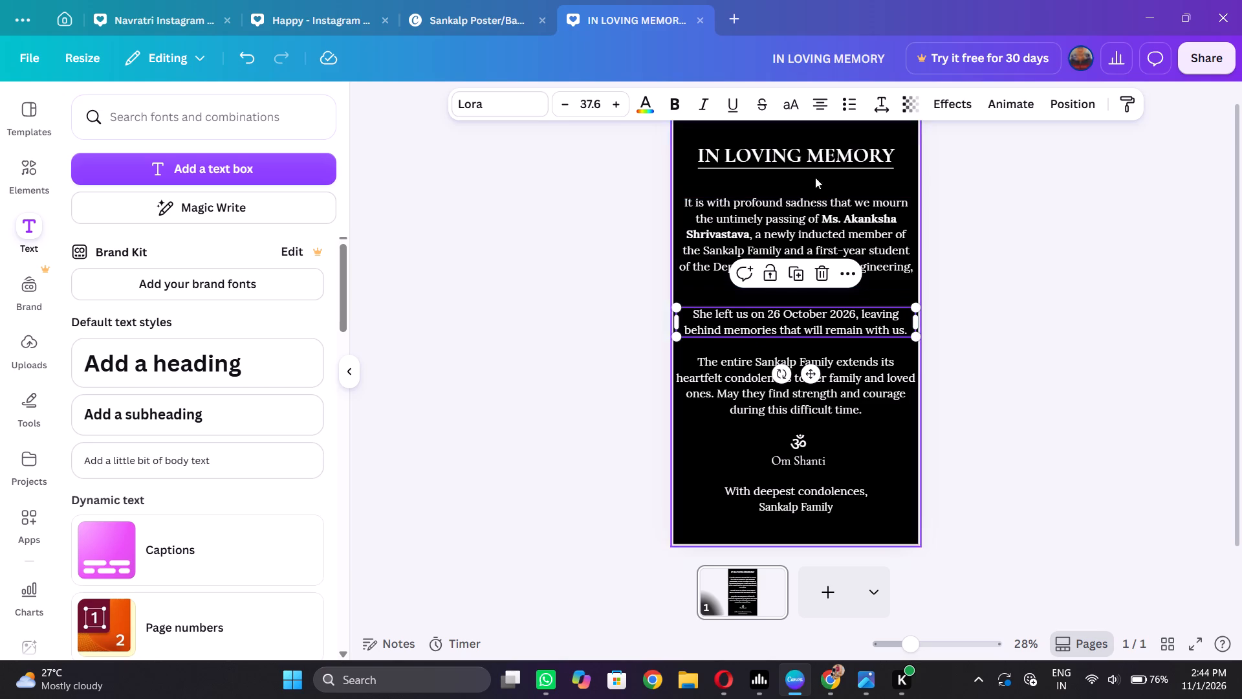
click(812, 146)
click(821, 393)
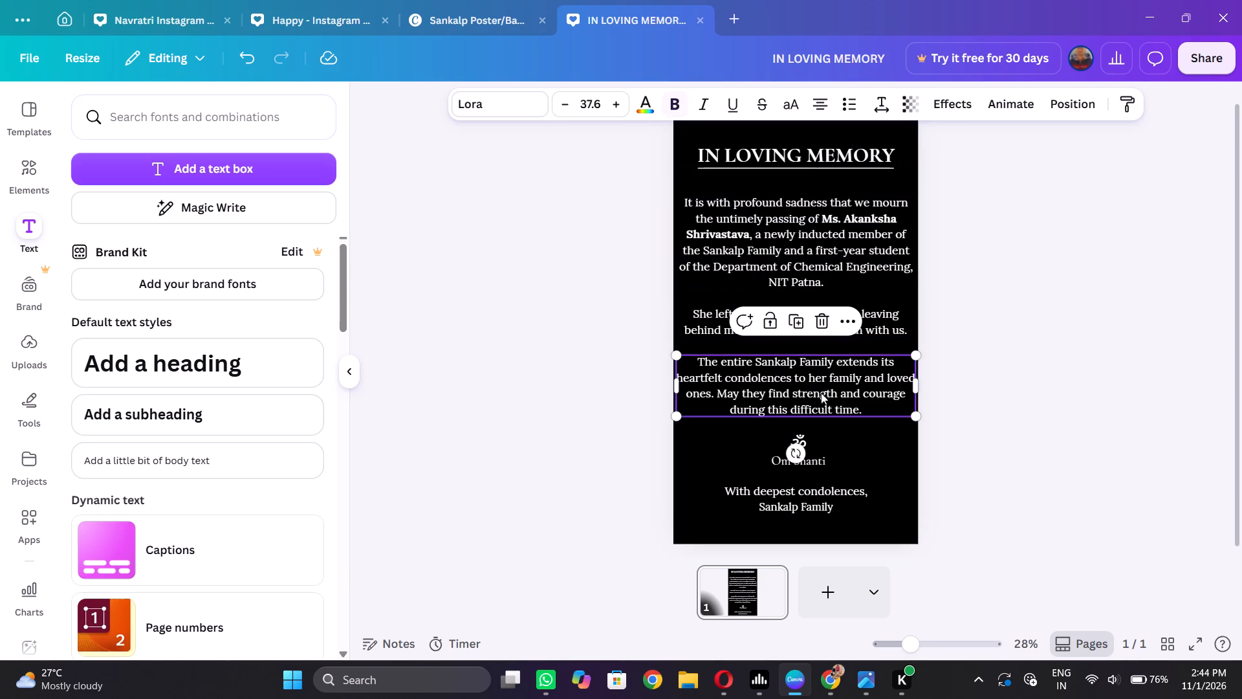
click(1054, 270)
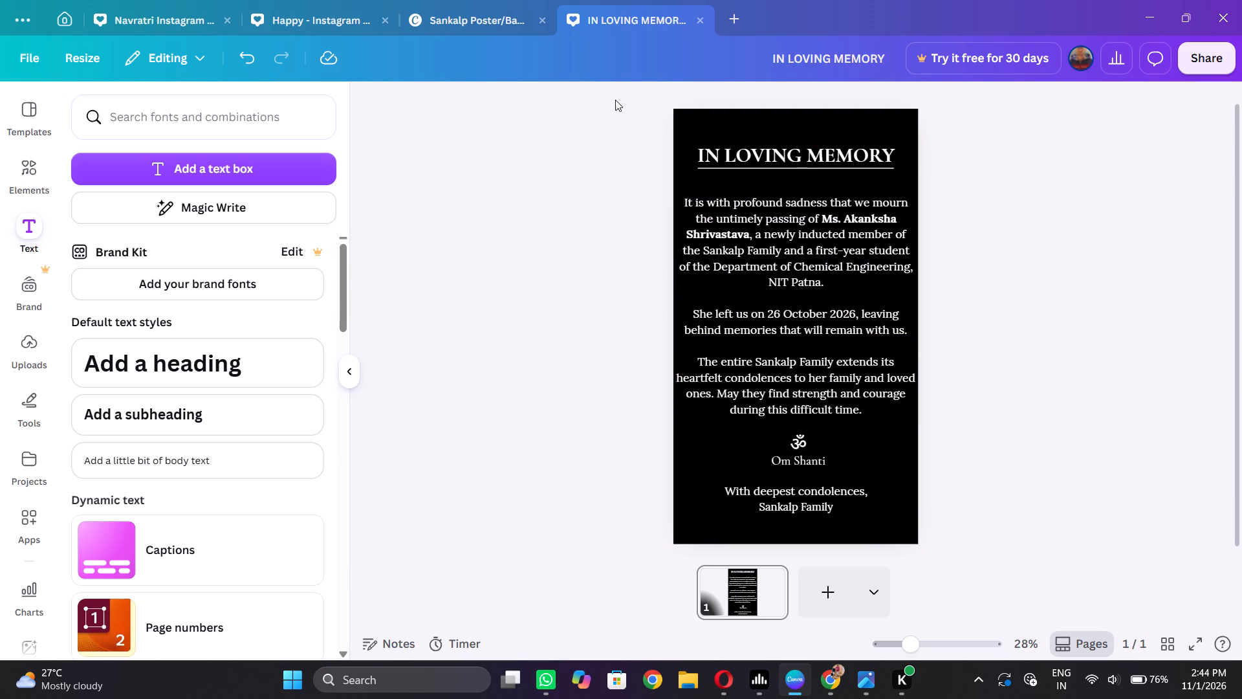
key(shift+super+s)
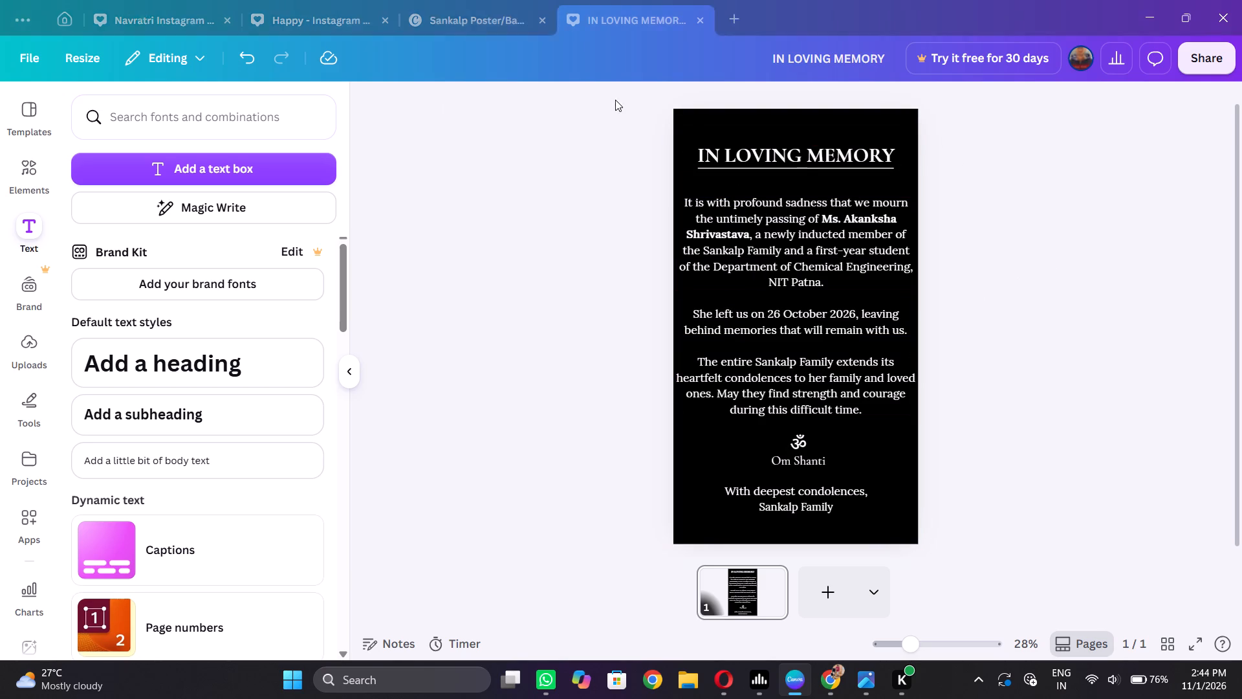
drag(656, 100, 993, 538)
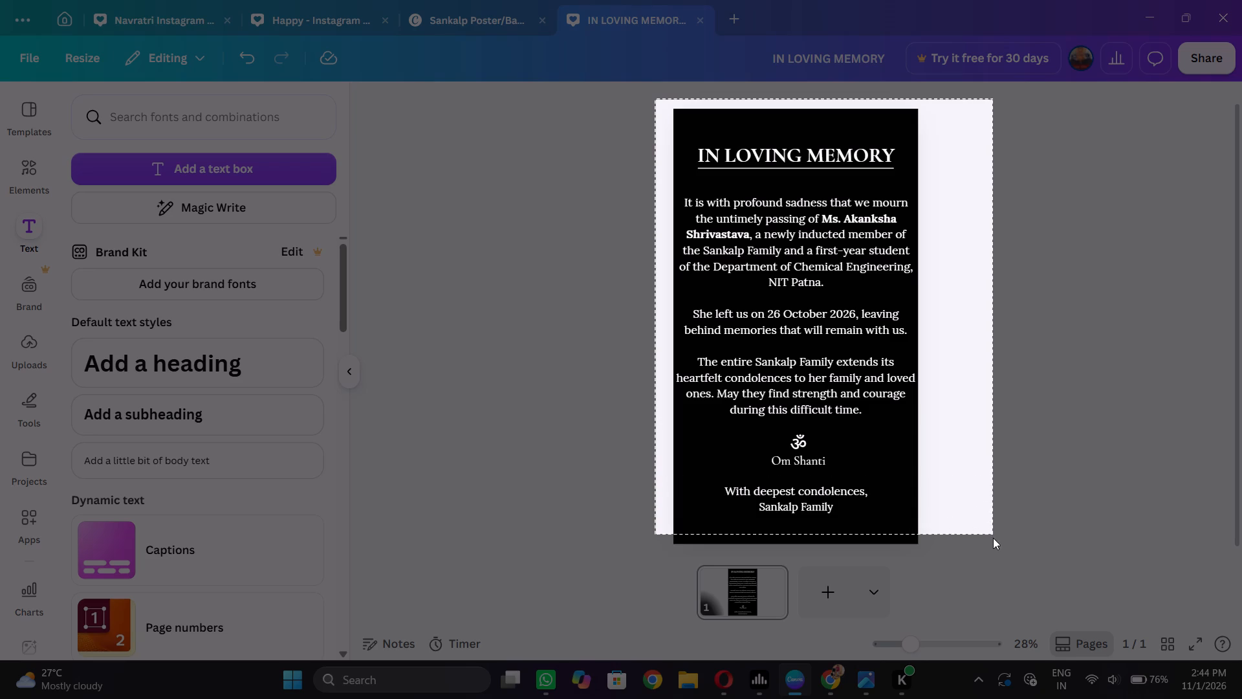
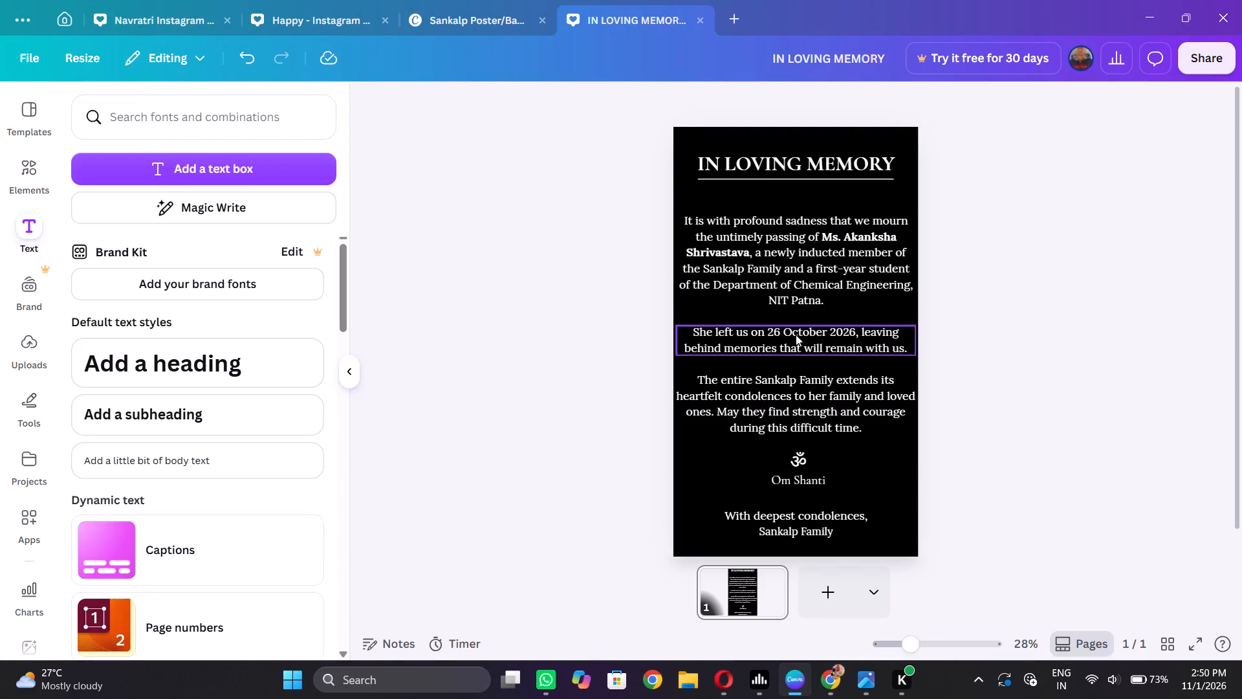
Back in the Canva story, replace "leaving behind memories that will remain with us." in the second paragraph with the copied ChatGPT sentence.
click(862, 332)
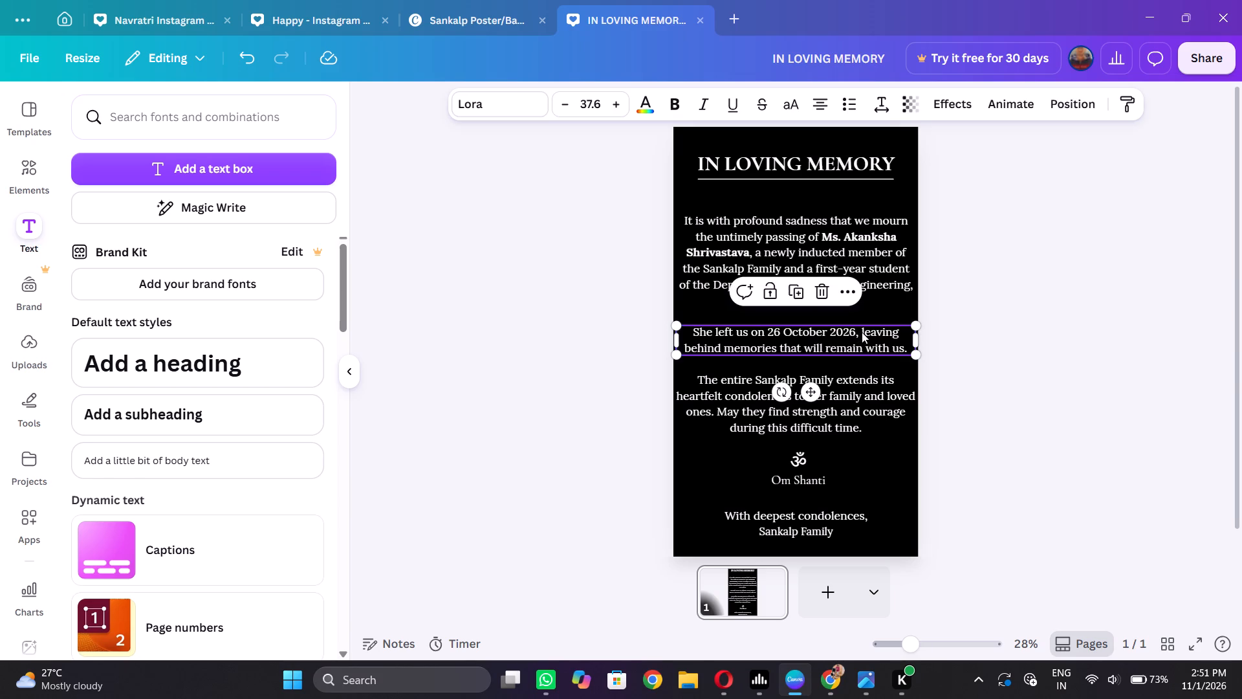
click(862, 332)
drag(862, 332, 907, 353)
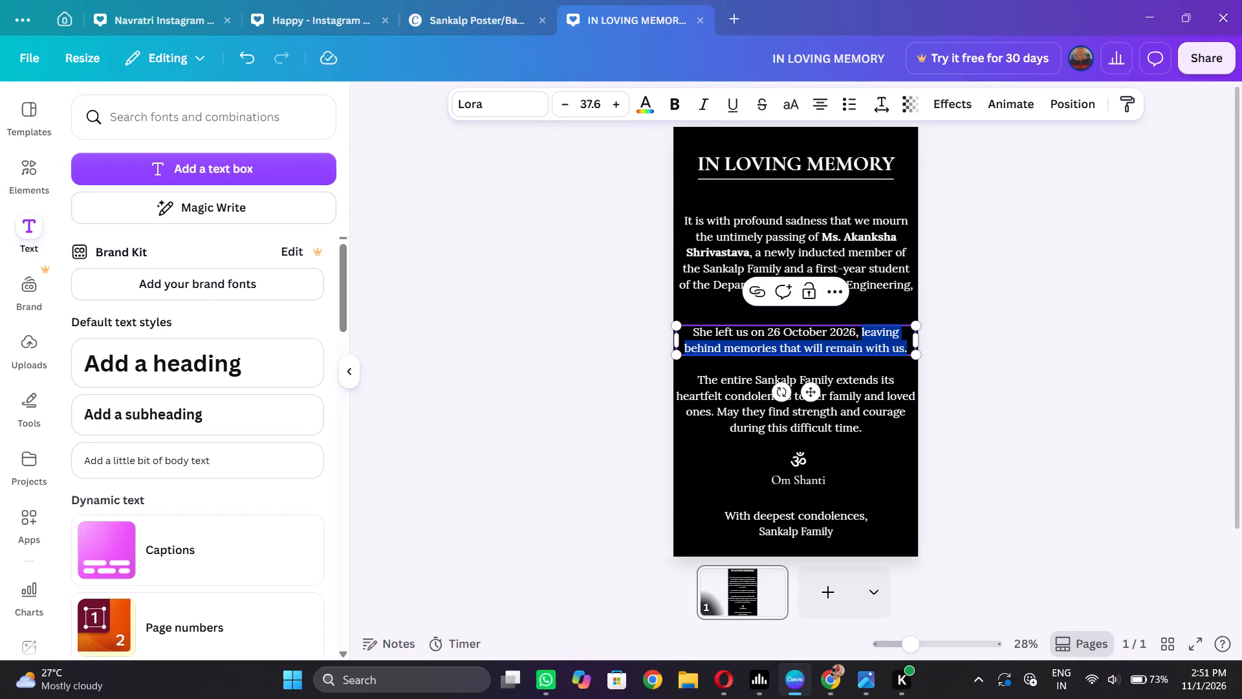
key(ctrl+v)
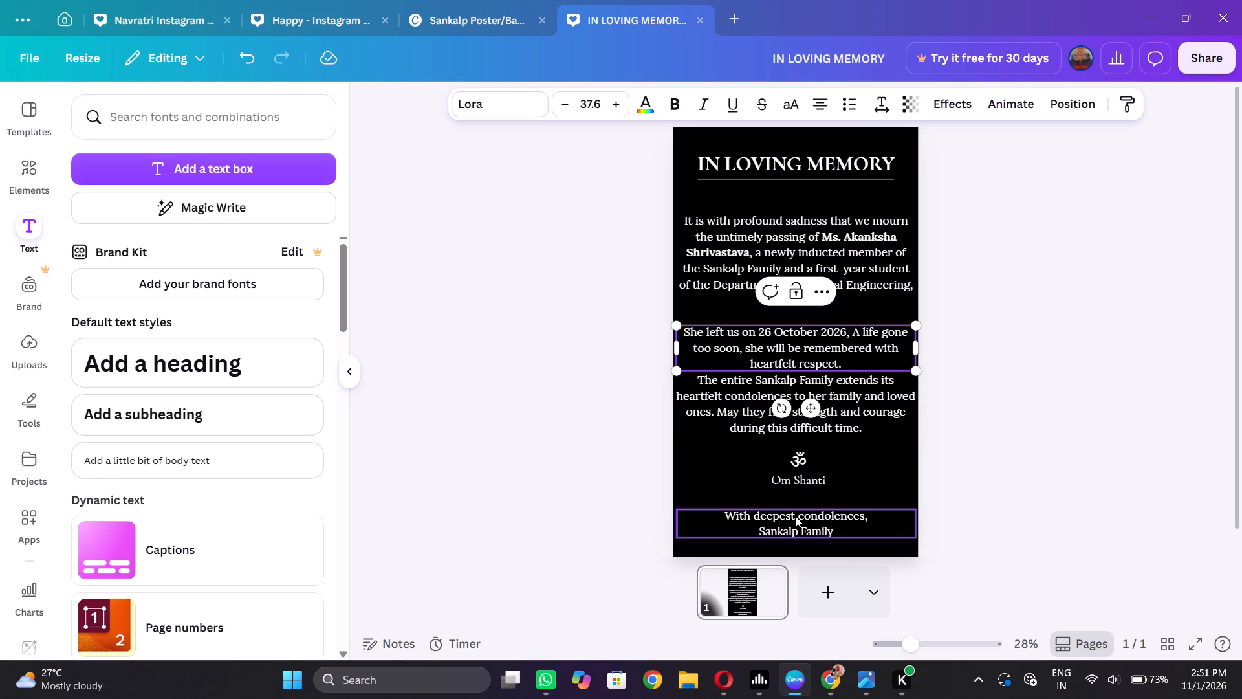
Move the third paragraph, "Om Shanti" and the signature down, keeping them centred and matching the gaps between the three paragraphs.
drag(795, 476, 795, 480)
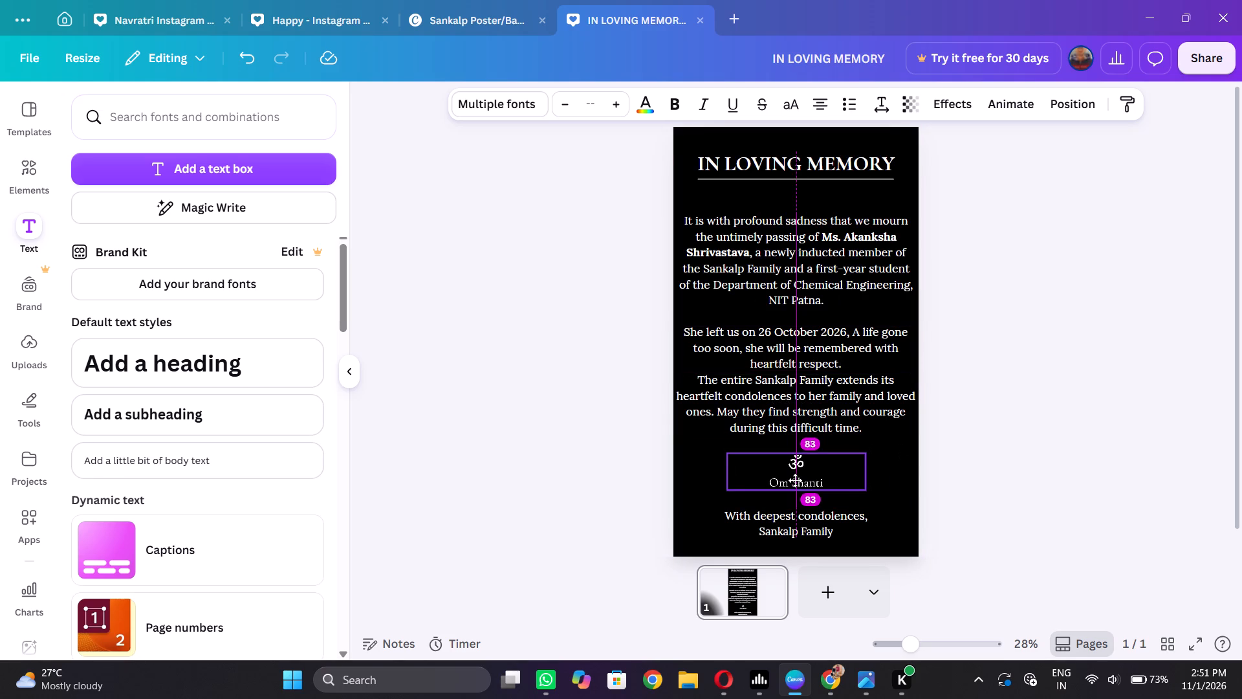
drag(795, 480, 798, 485)
drag(812, 400, 813, 408)
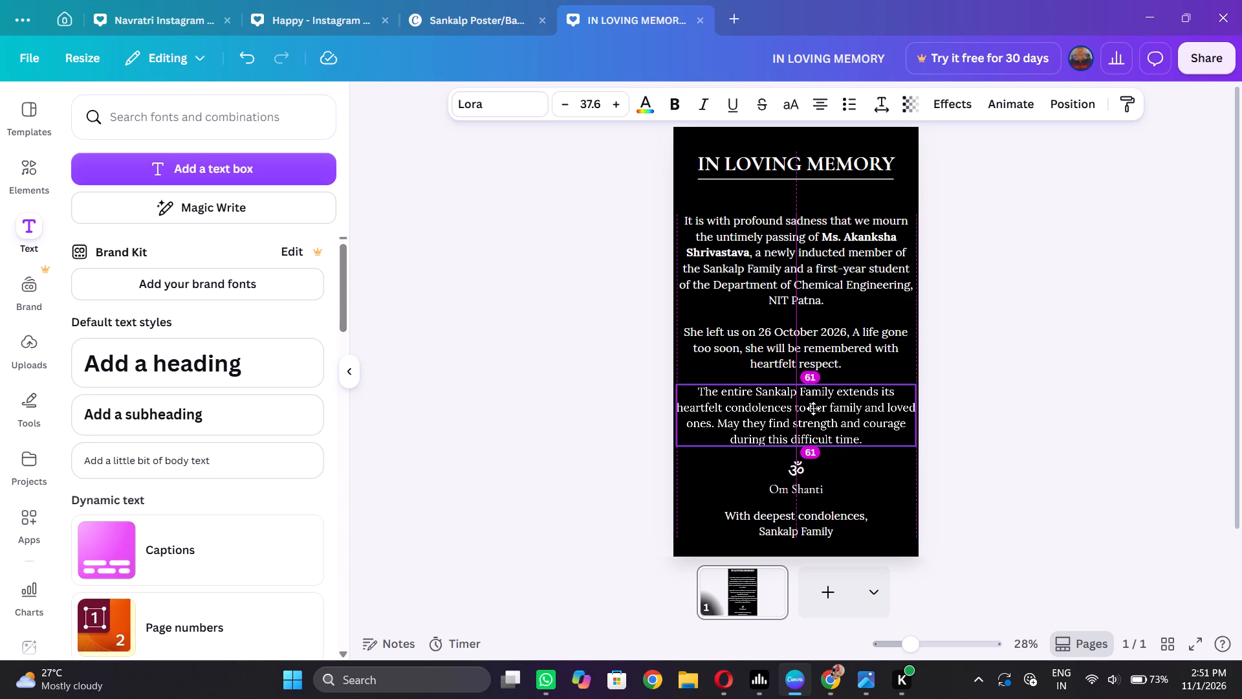
drag(813, 408, 813, 416)
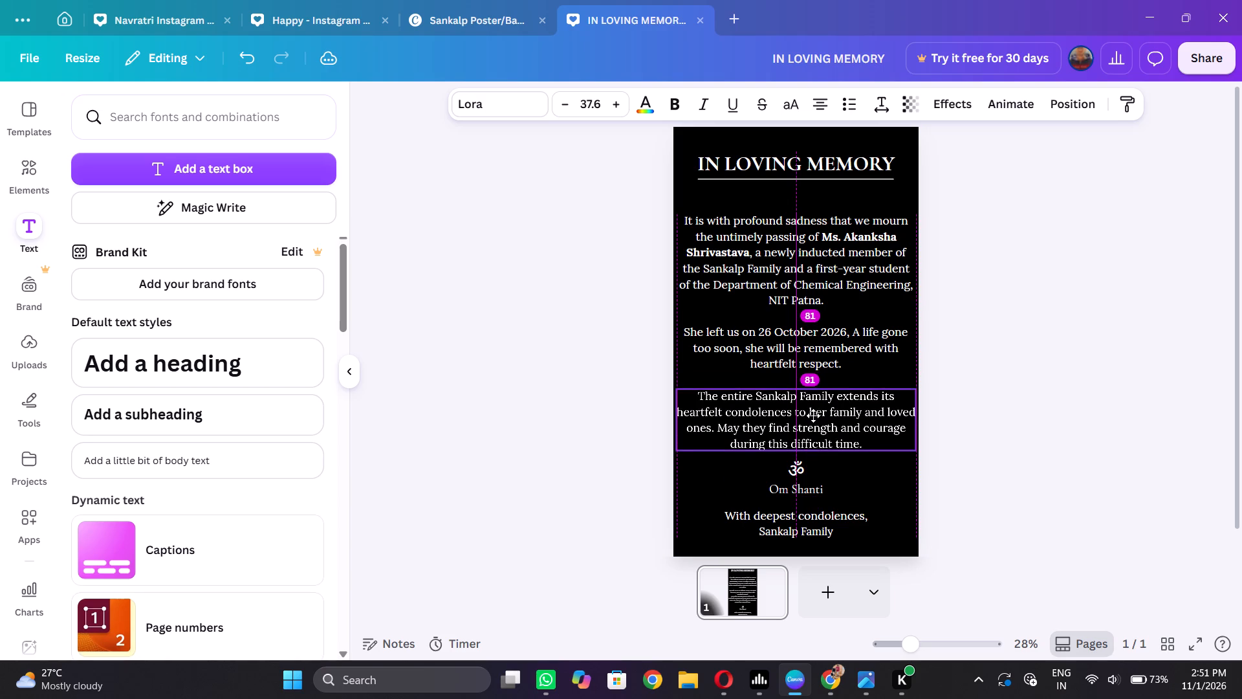
drag(813, 416, 813, 415)
click(804, 525)
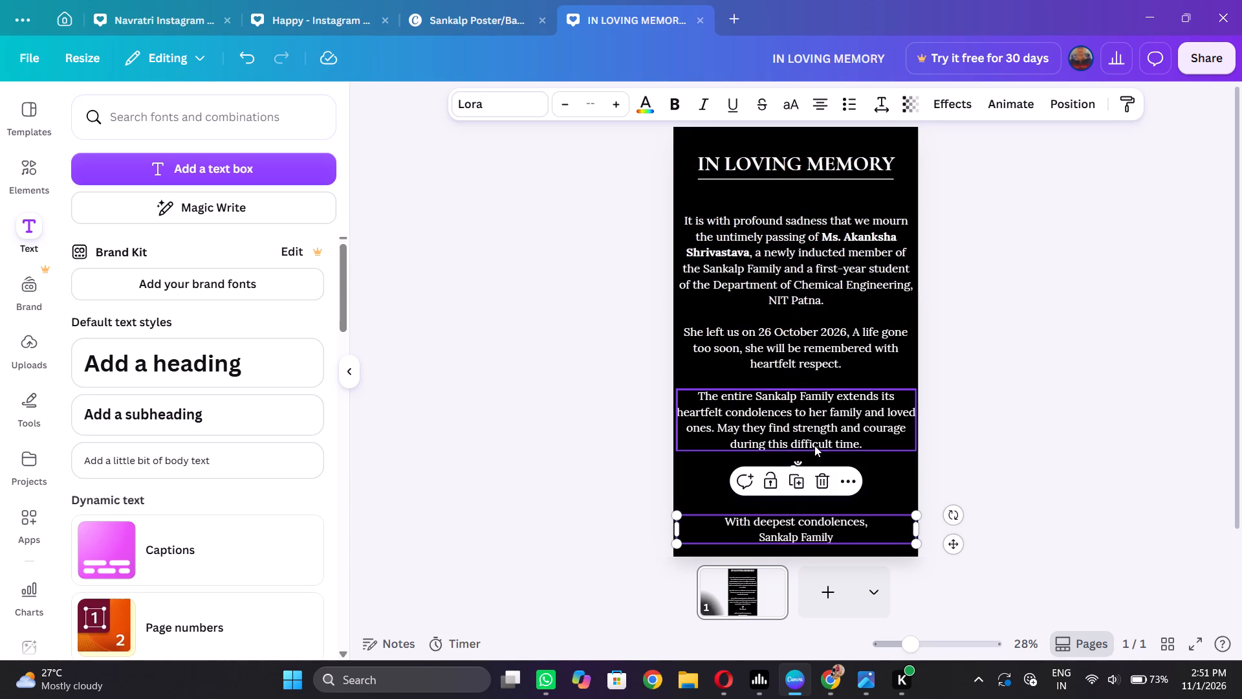
click(812, 460)
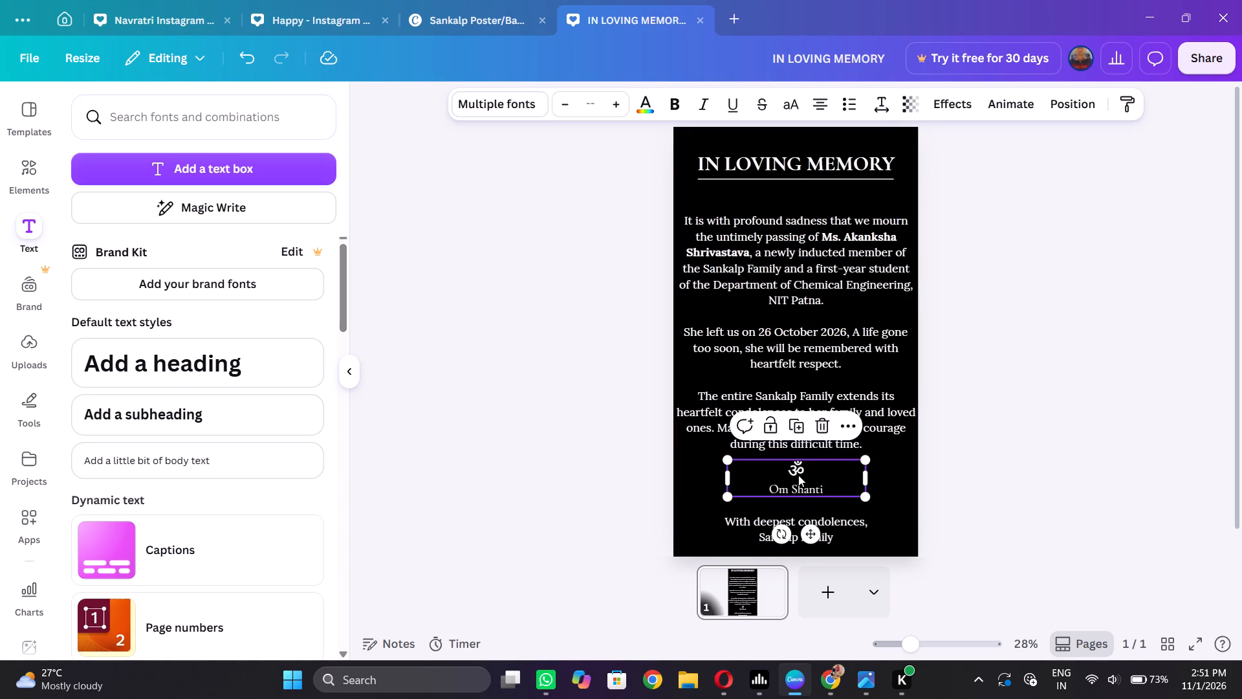
click(798, 475)
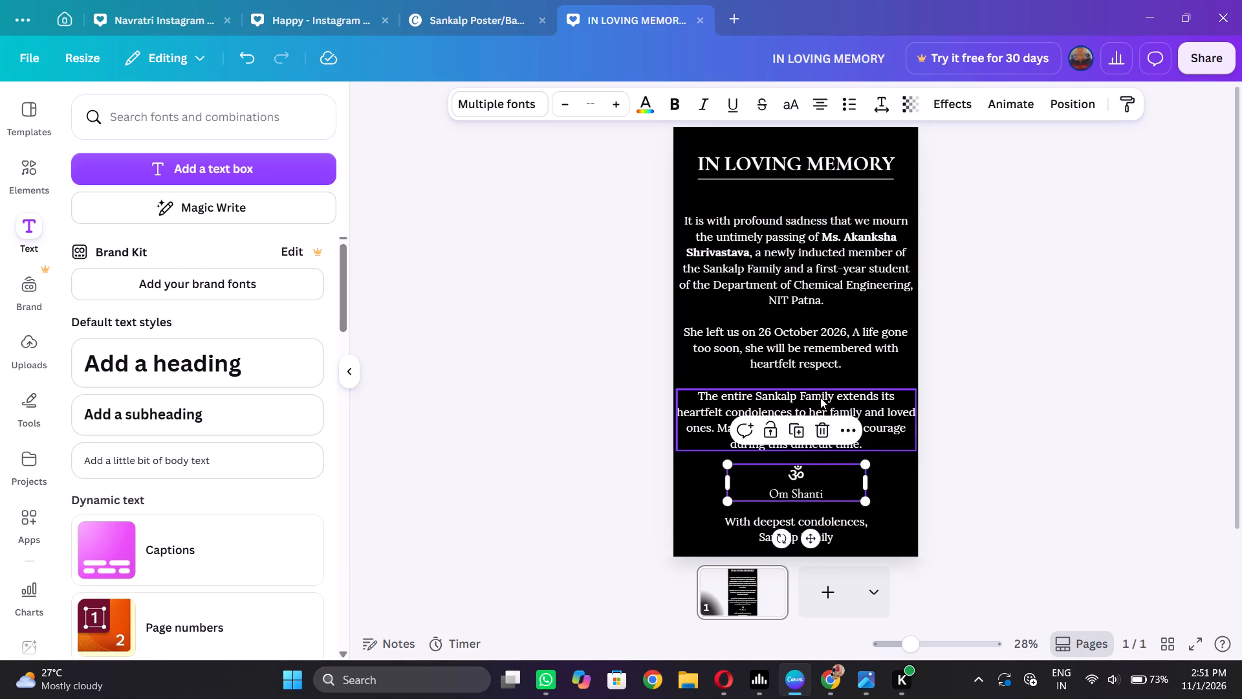
double_click(820, 403)
click(1076, 507)
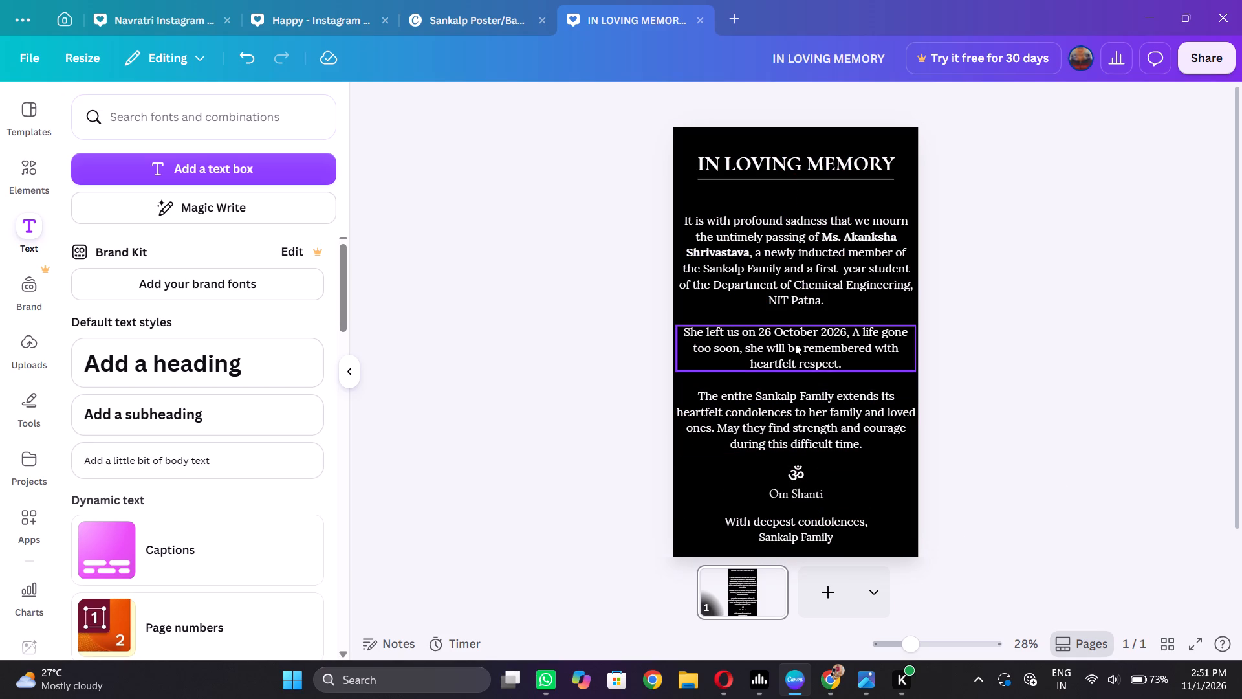
Change the capital "A" after "26 October 2026," to lowercase so the phrase reads "a life gone too soon".
click(859, 331)
click(859, 331)
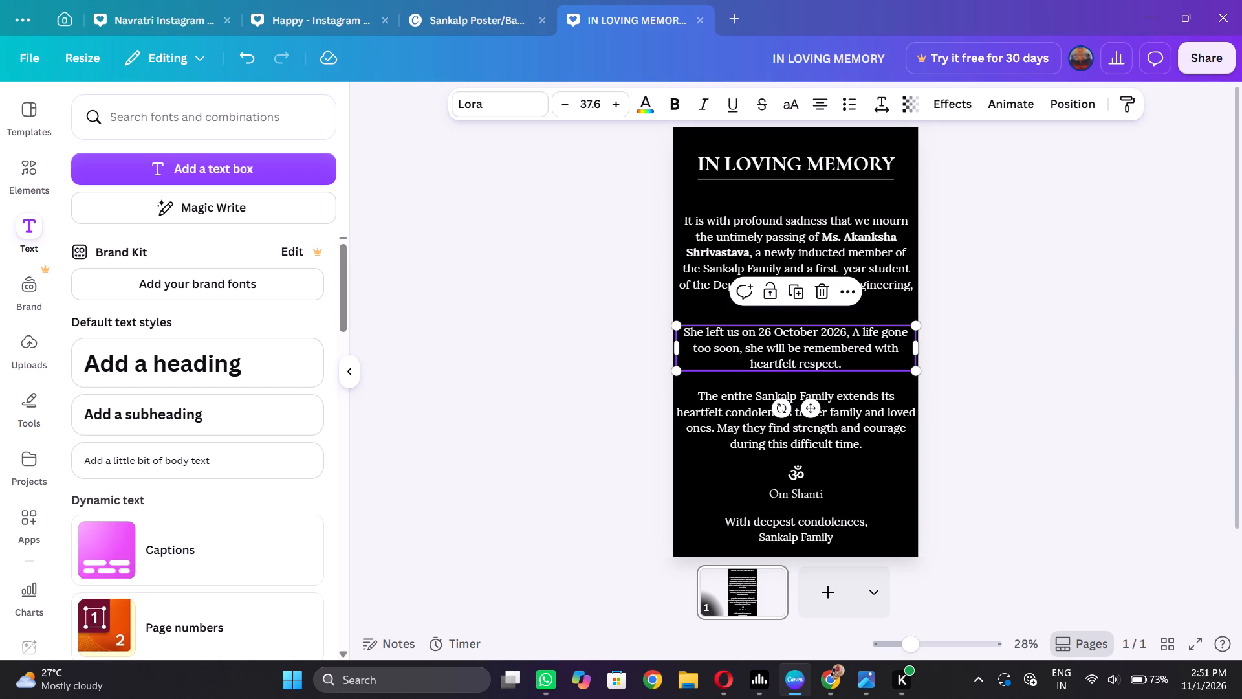
key(BackSpace)
key(a)
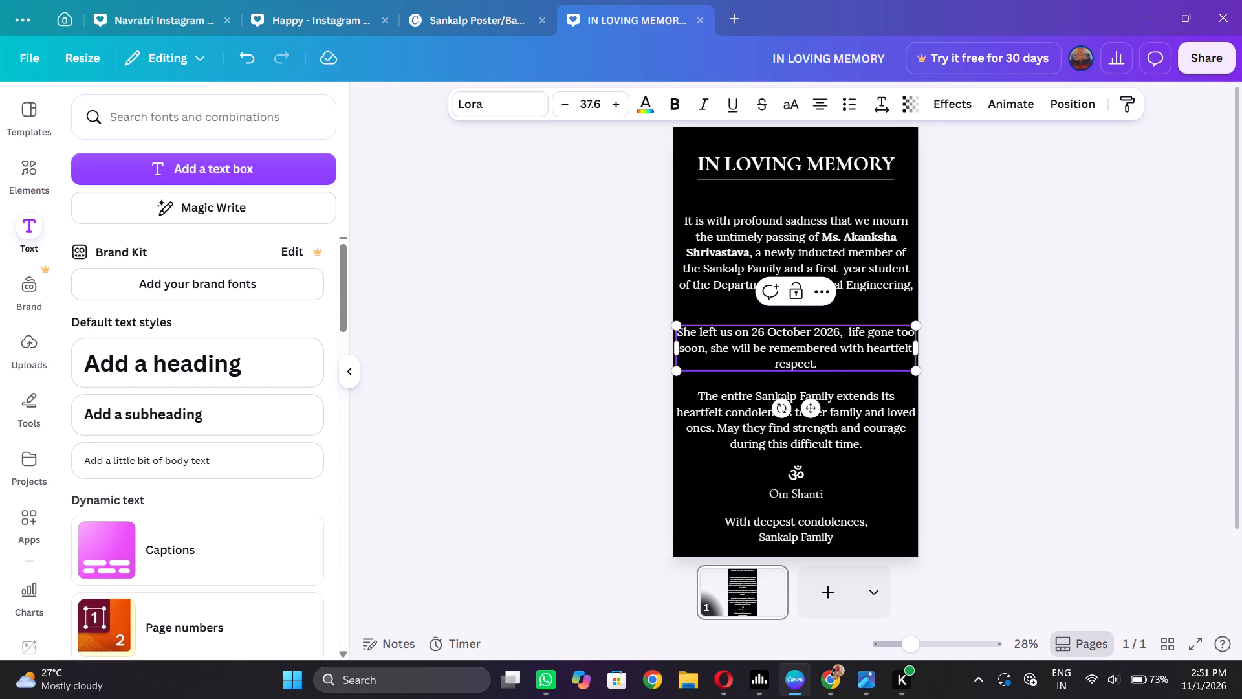
click(1056, 397)
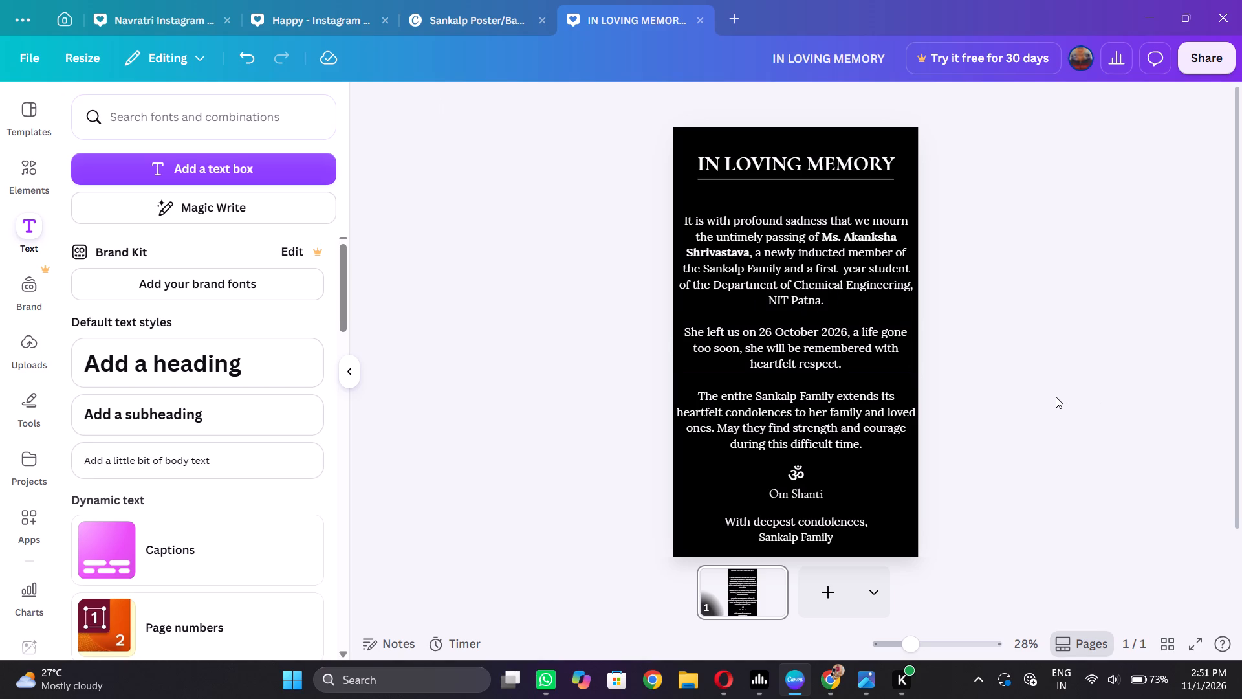
Nudge the three body paragraphs and "Om Shanti" slightly up, keeping them centred, to balance the spacing between heading and signature.
click(790, 267)
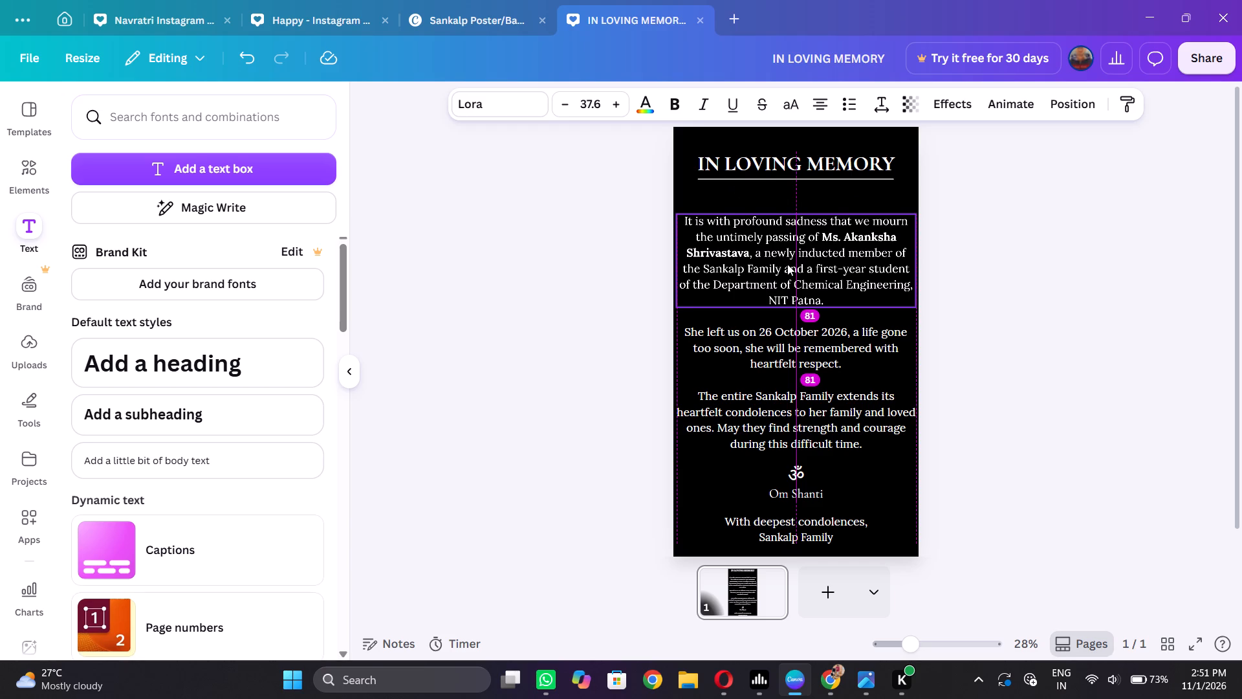
key(ctrl+z)
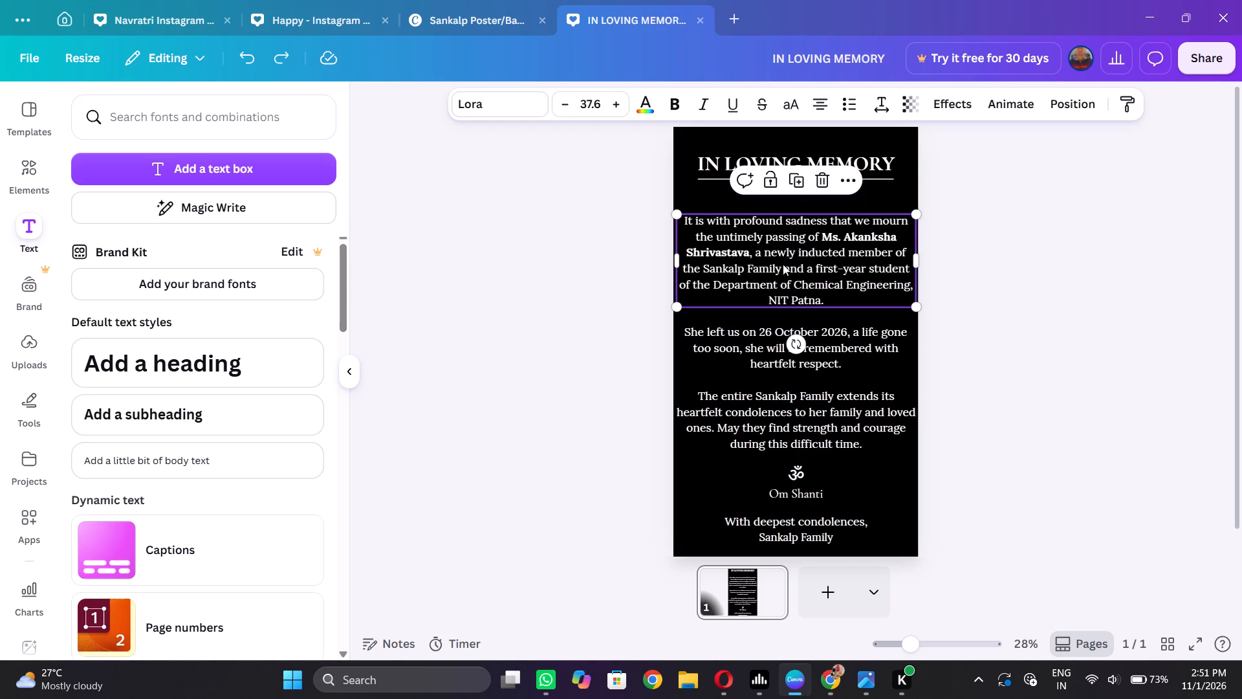
click(783, 264)
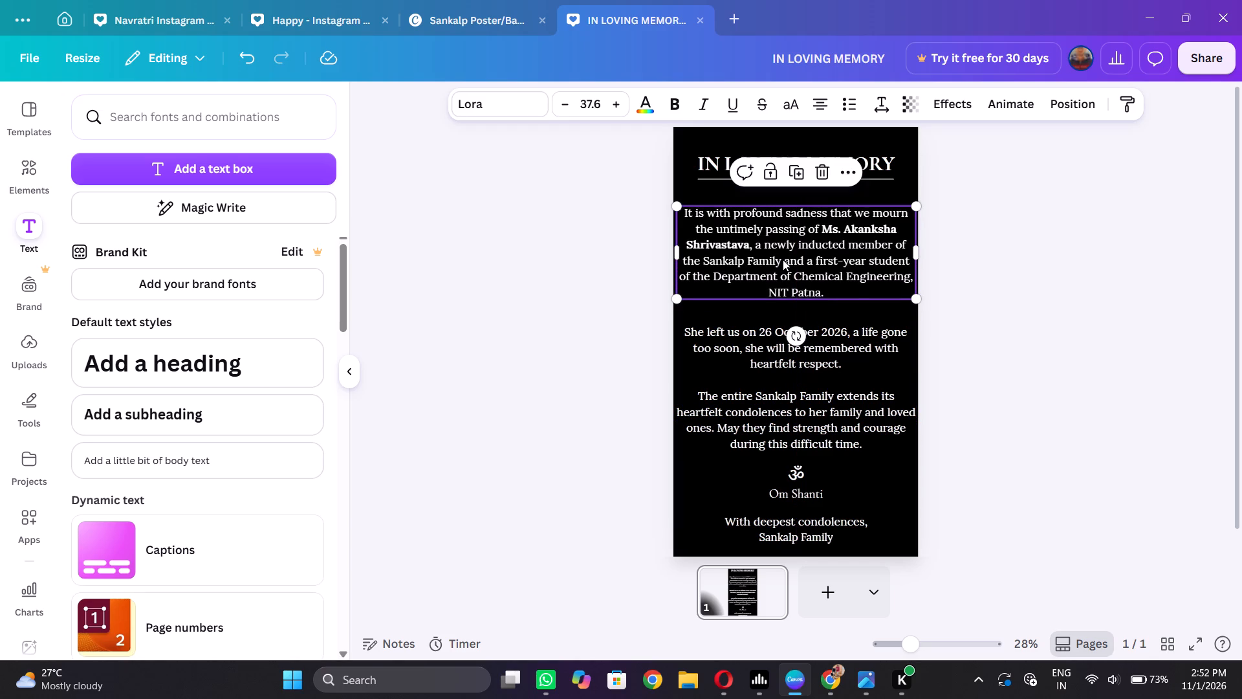
drag(792, 364, 792, 357)
click(802, 436)
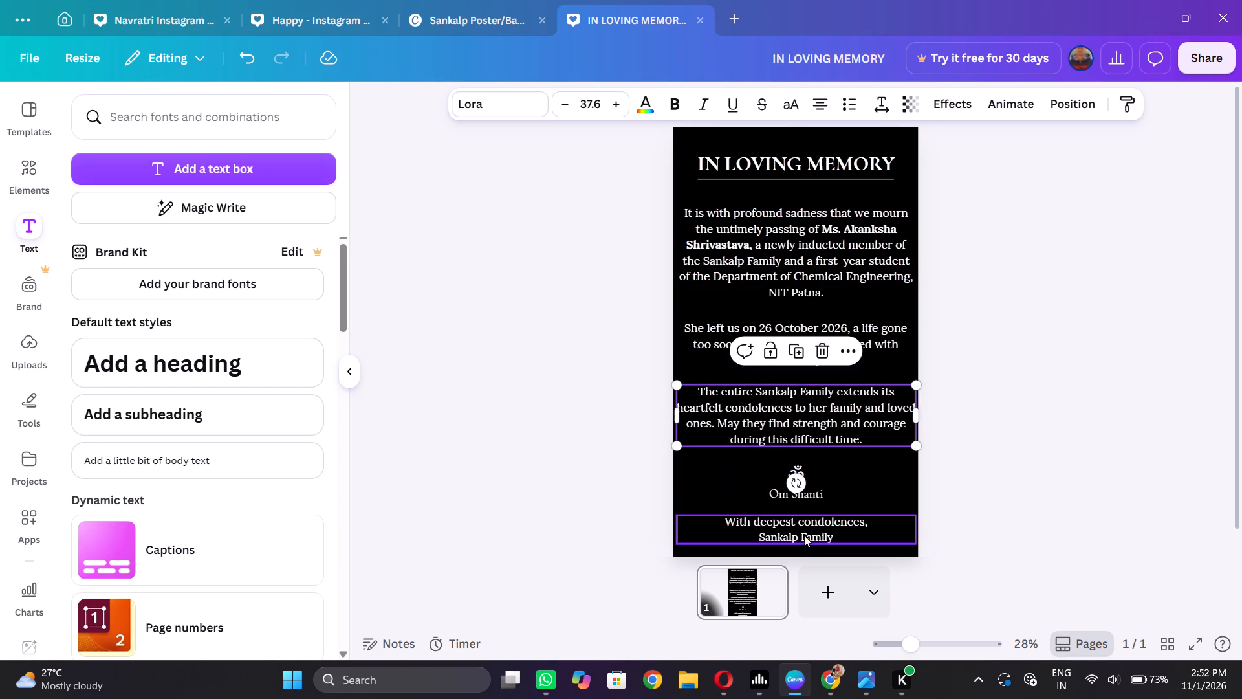
click(811, 485)
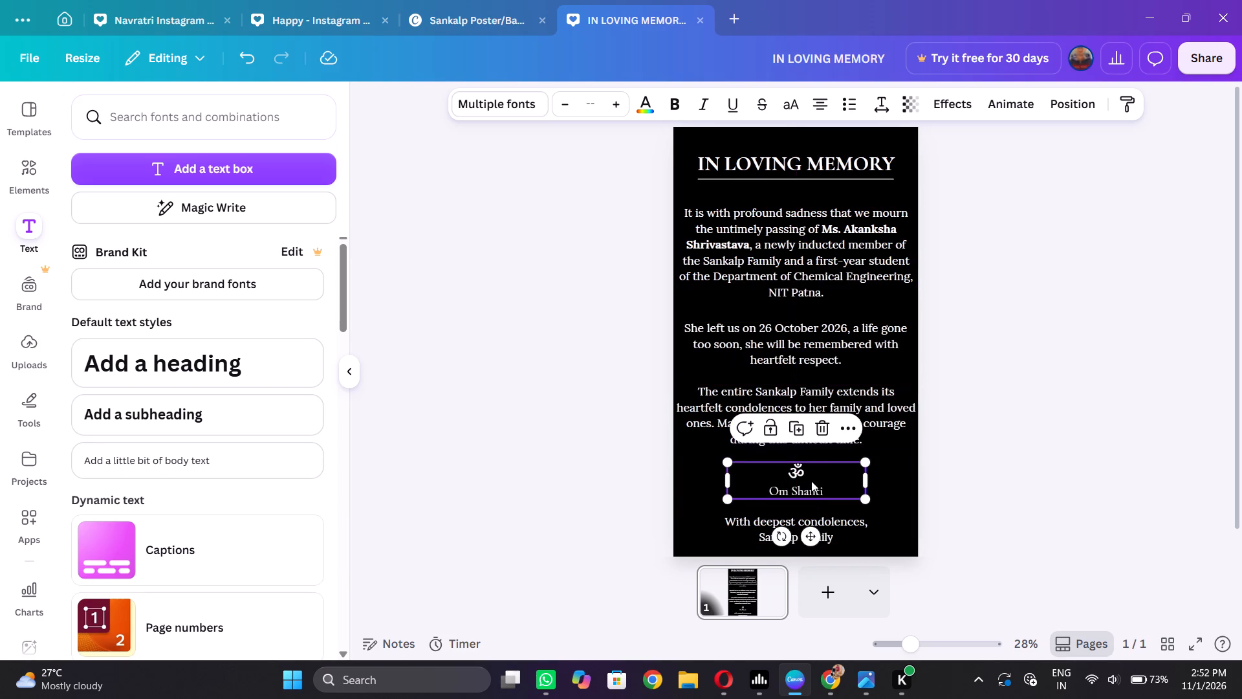
click(1078, 451)
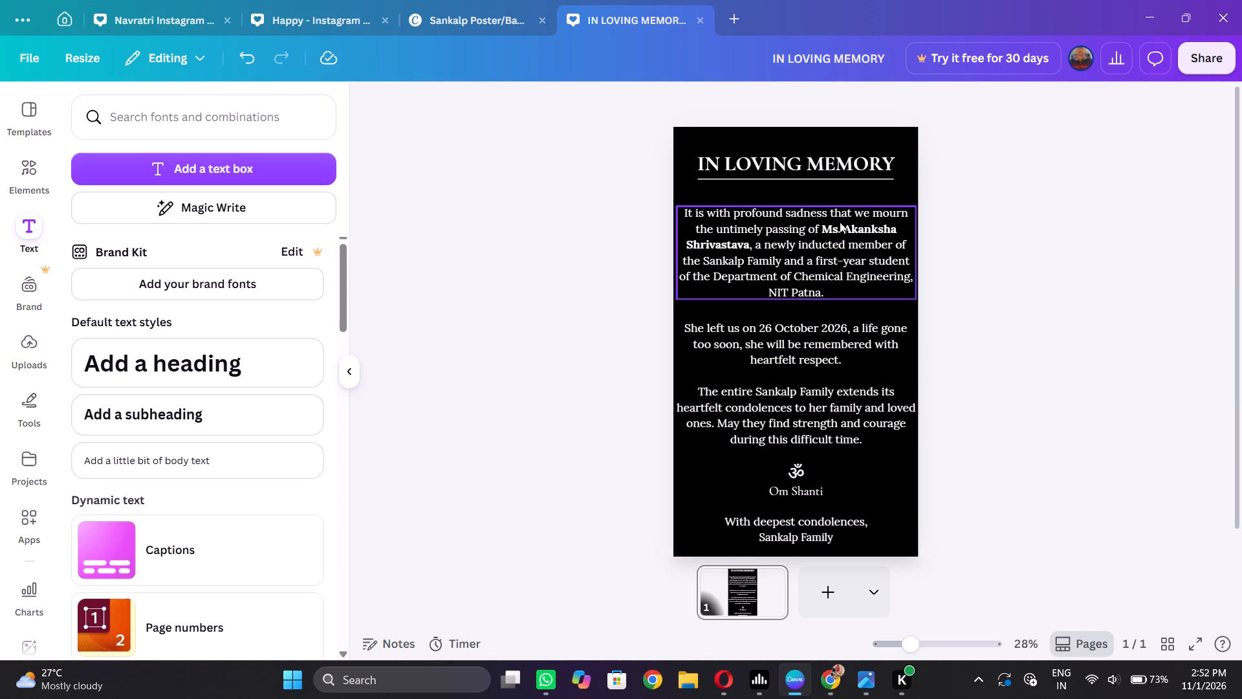
Download the story as a 1,080 × 1,920 px PNG and save it in Downloads as "IN LOVING MEMORY".
click(1214, 69)
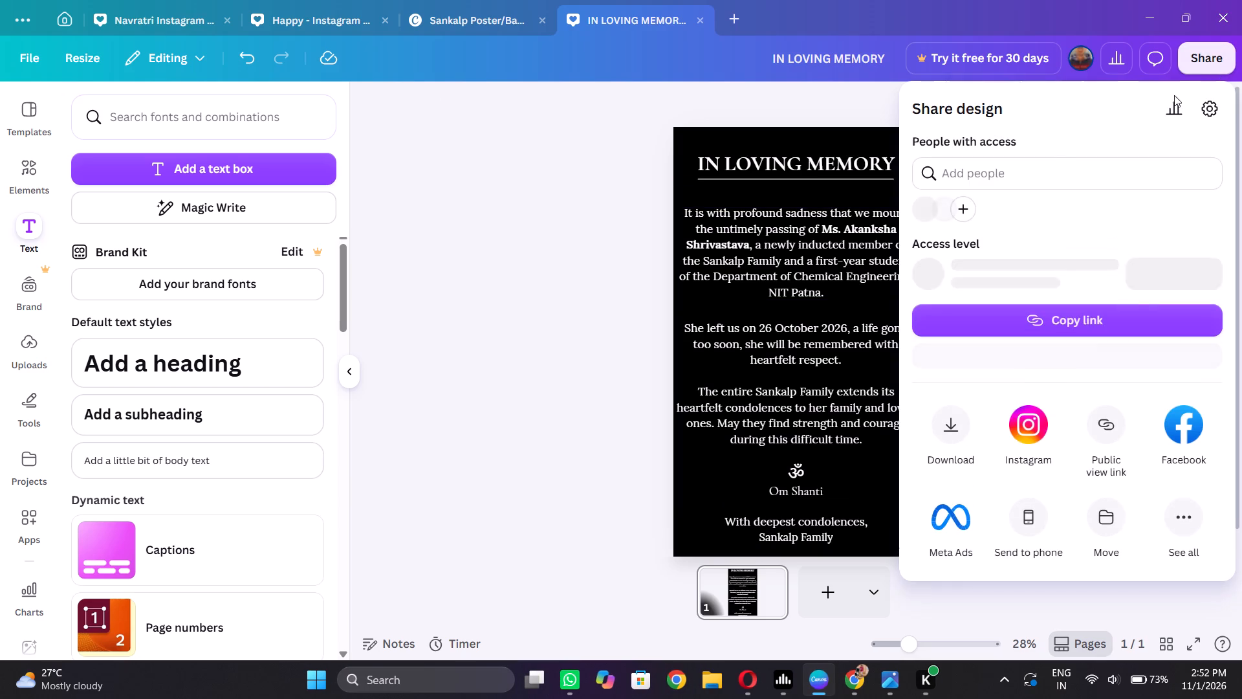
click(936, 448)
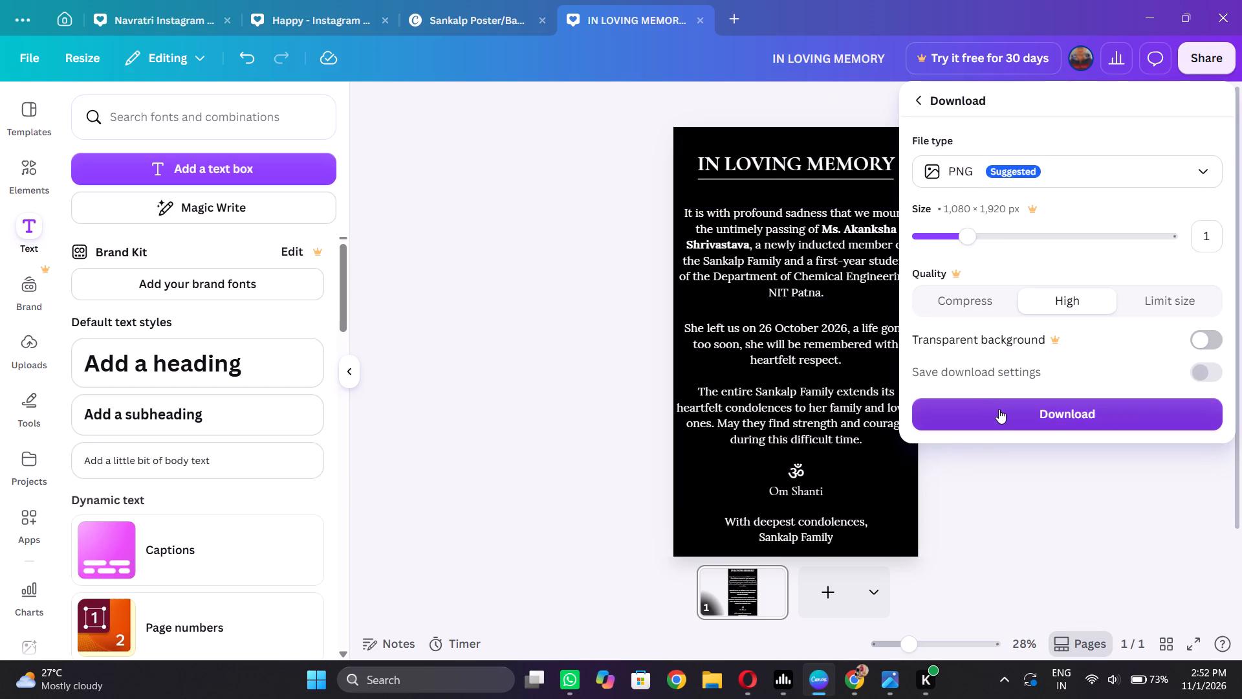
click(999, 410)
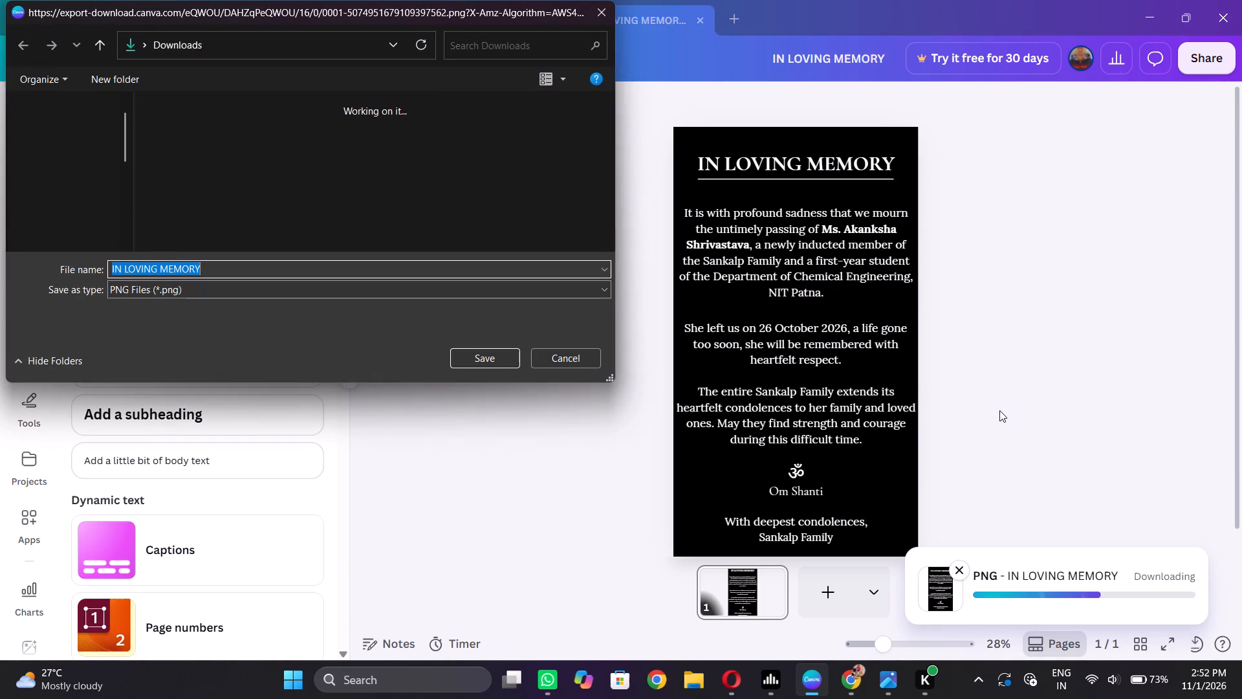
click(493, 357)
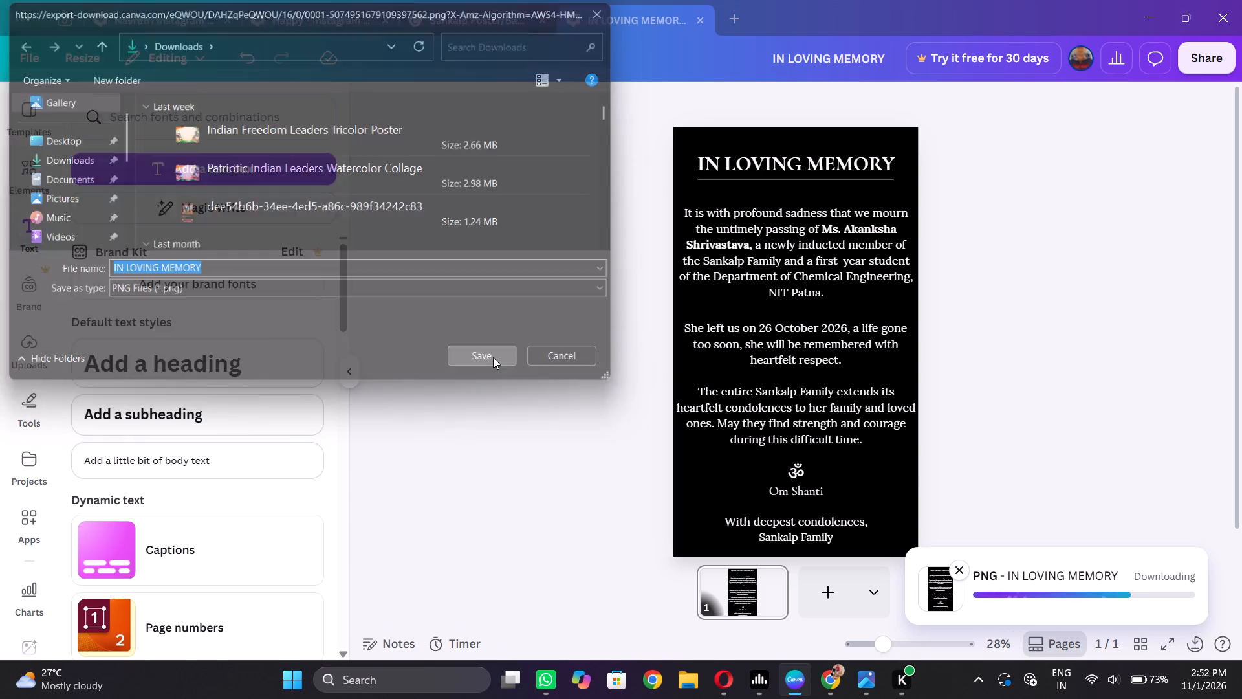
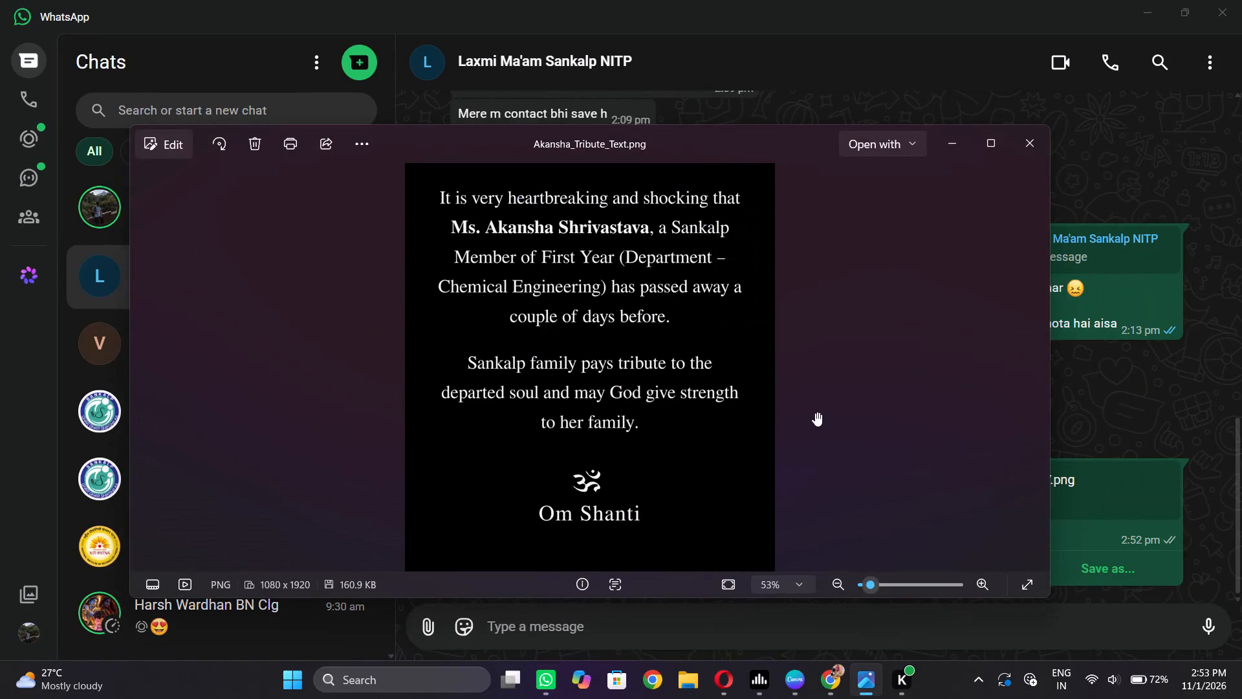
View the earlier tribute text image in Photos, zooming out to check its wording and layout.
scroll(584, 361, up, 1)
scroll(584, 361, down, 5)
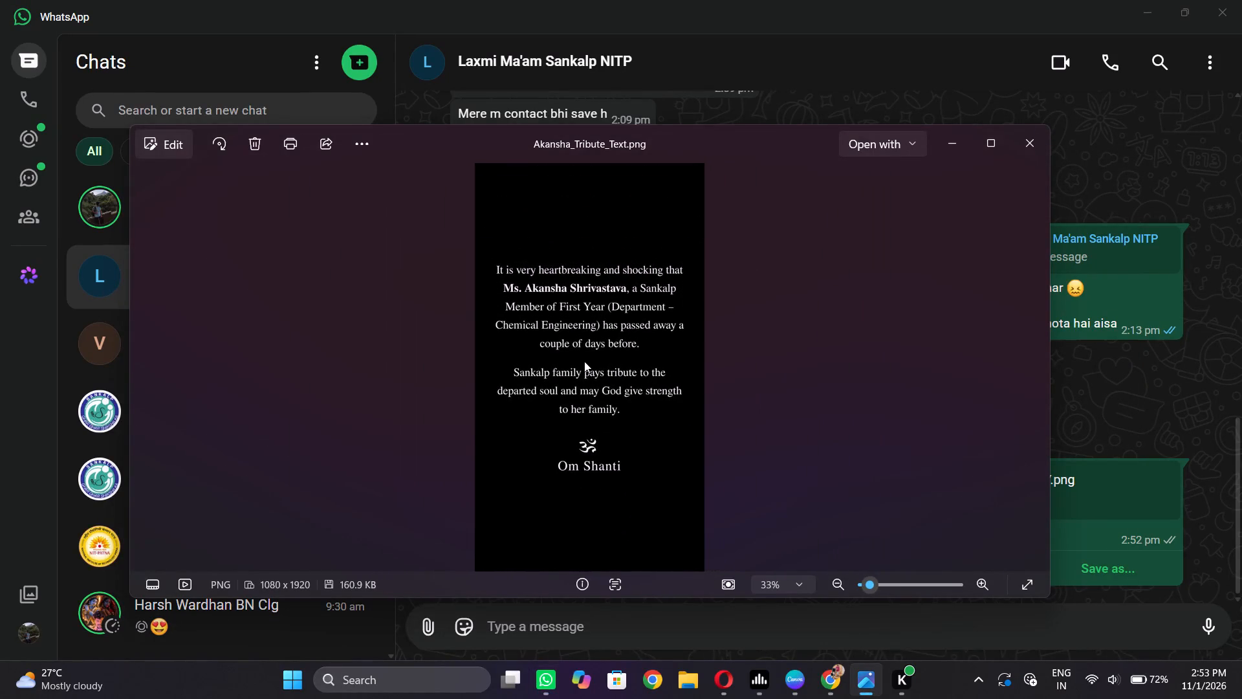
scroll(584, 361, down, 1)
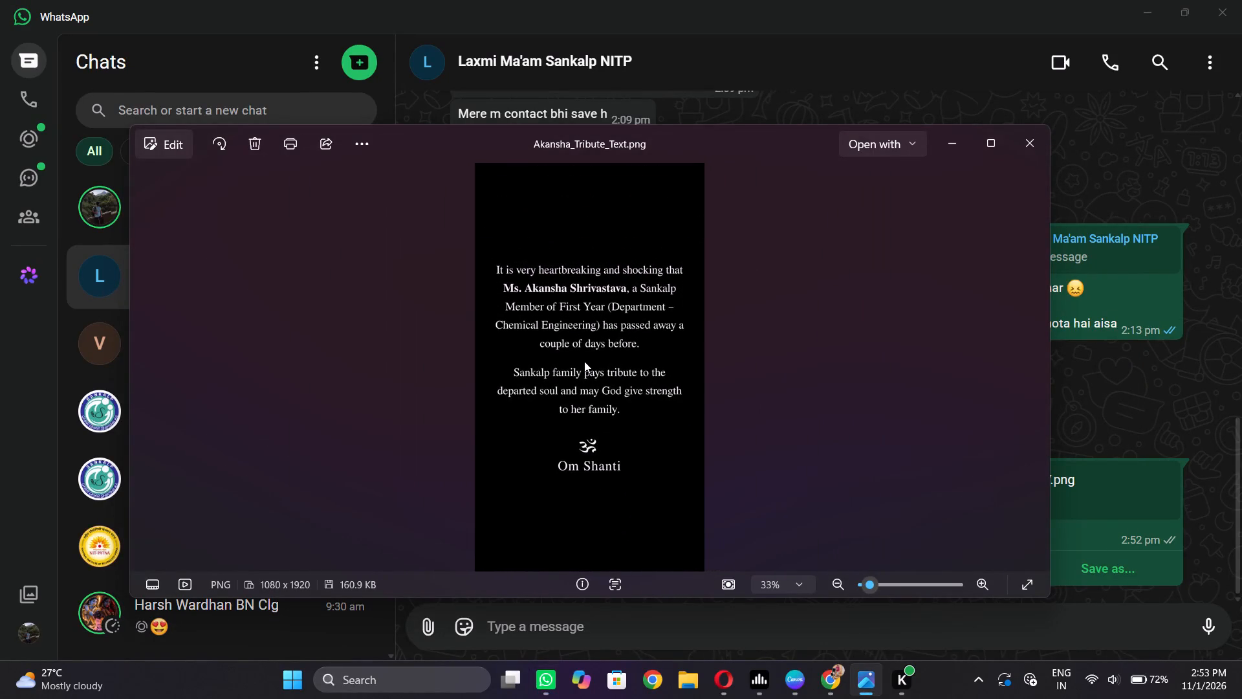
click(584, 361)
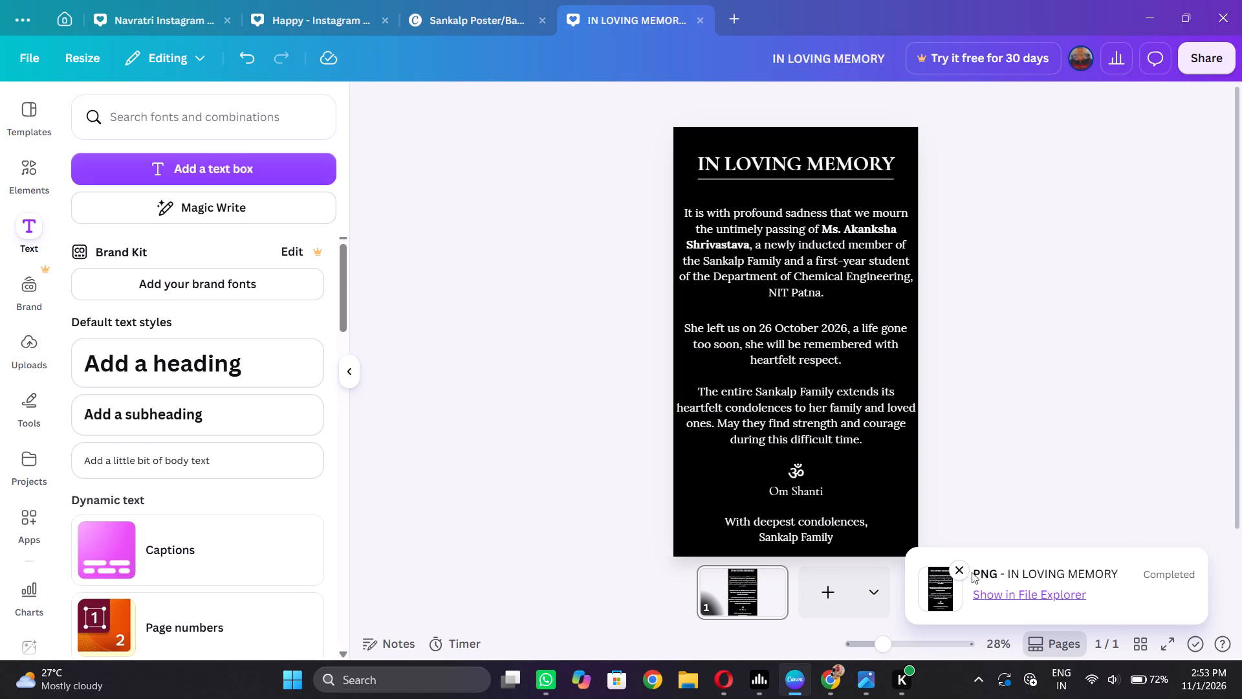
Back in Canva, dismiss the finished download notice and preview the "IN LOVING MEMORY" story full screen.
click(961, 577)
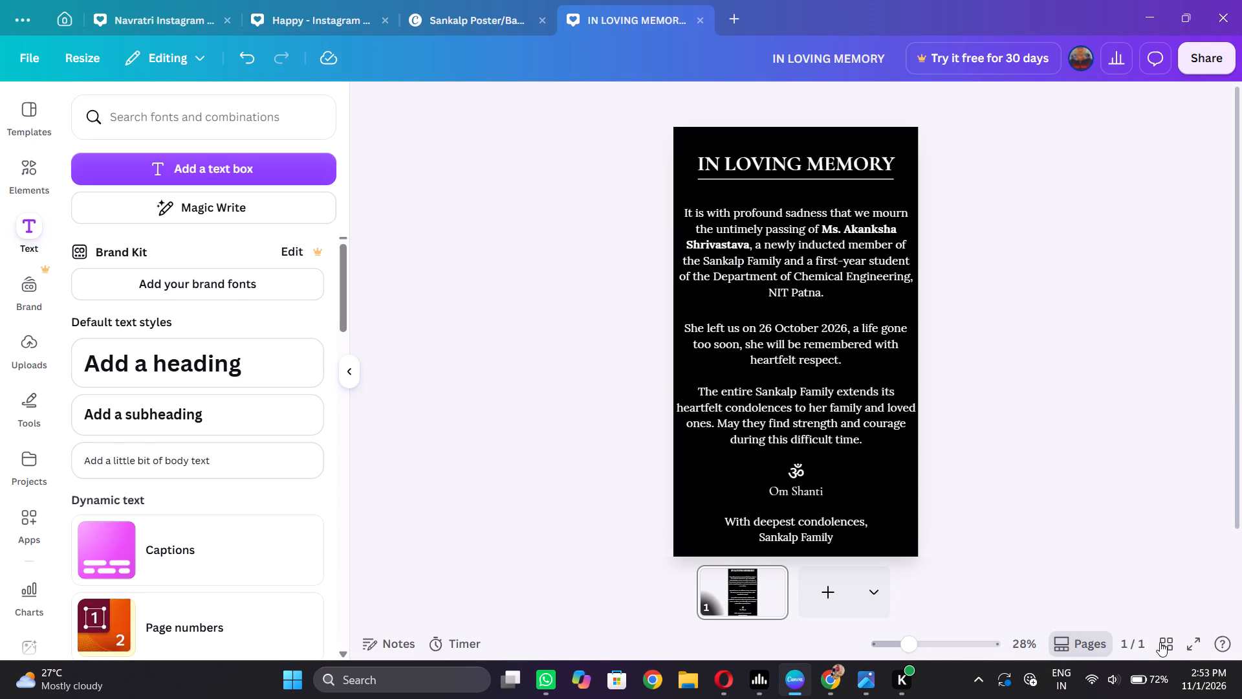
click(1192, 643)
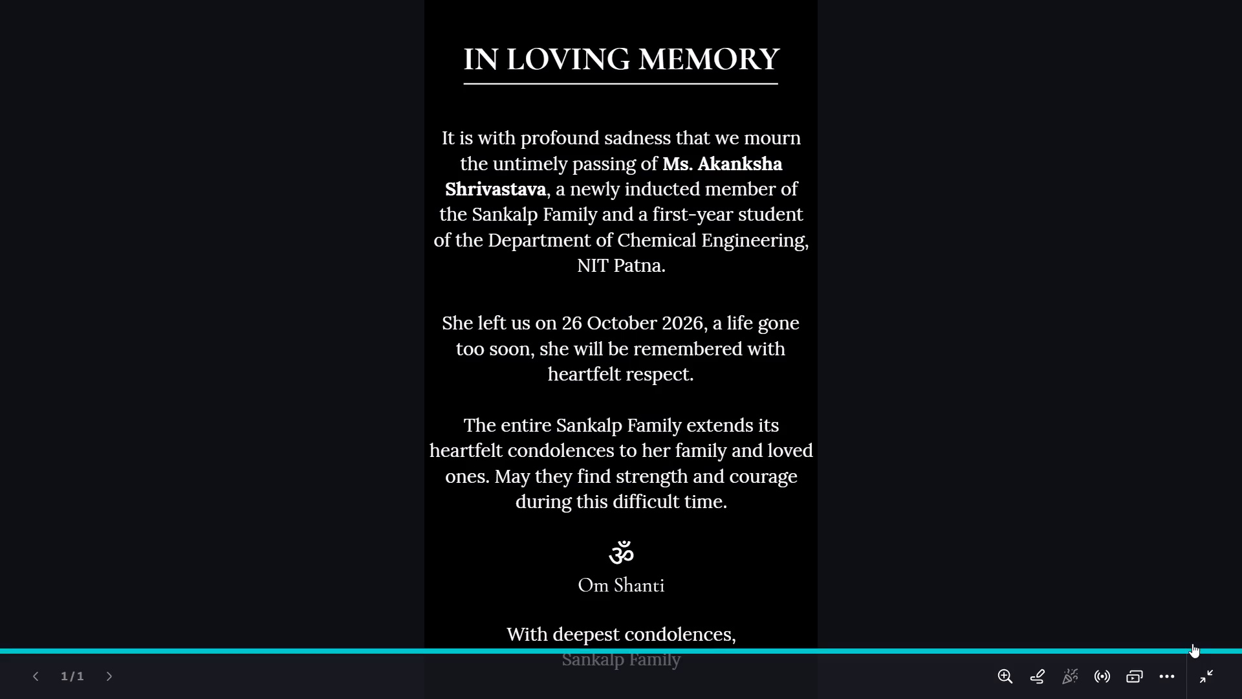
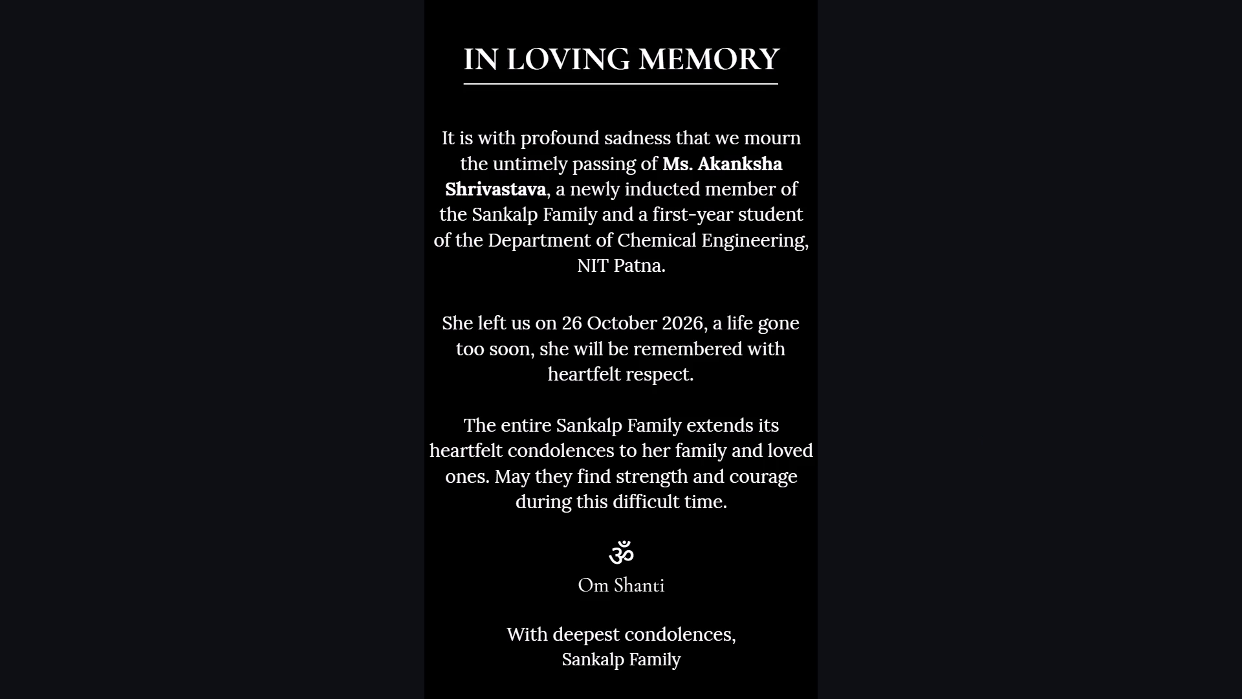
Leave the full-screen preview and return to the story's editing view.
key(Escape)
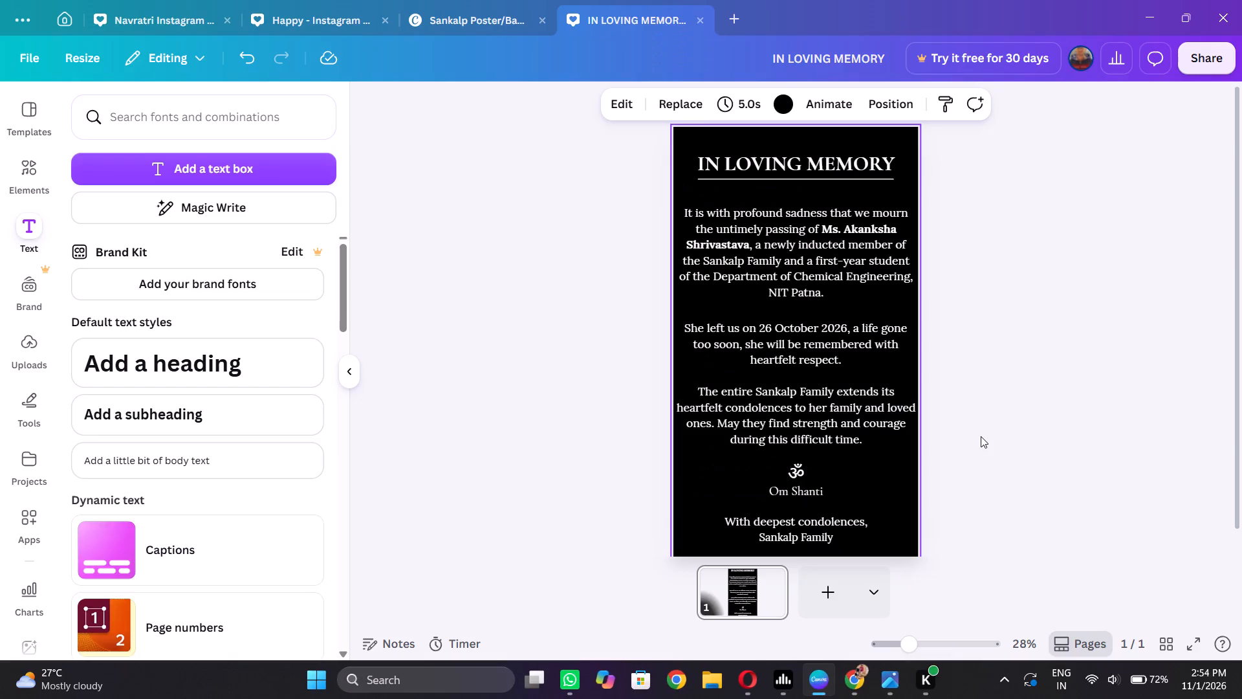
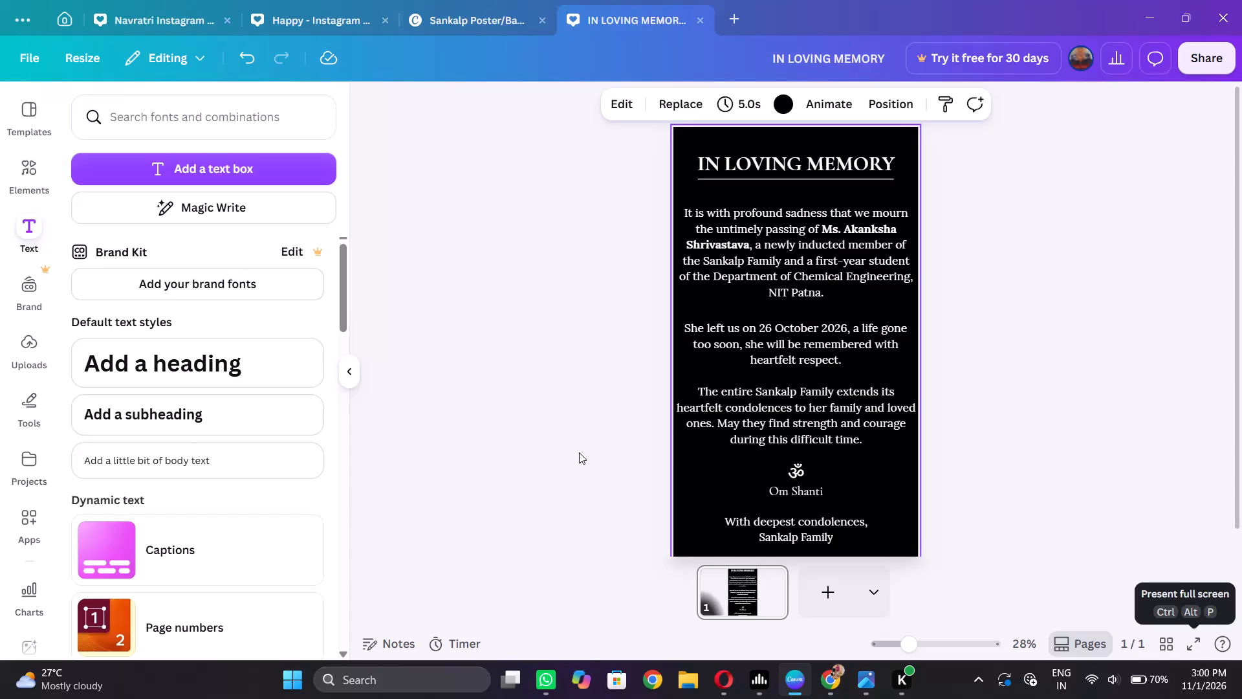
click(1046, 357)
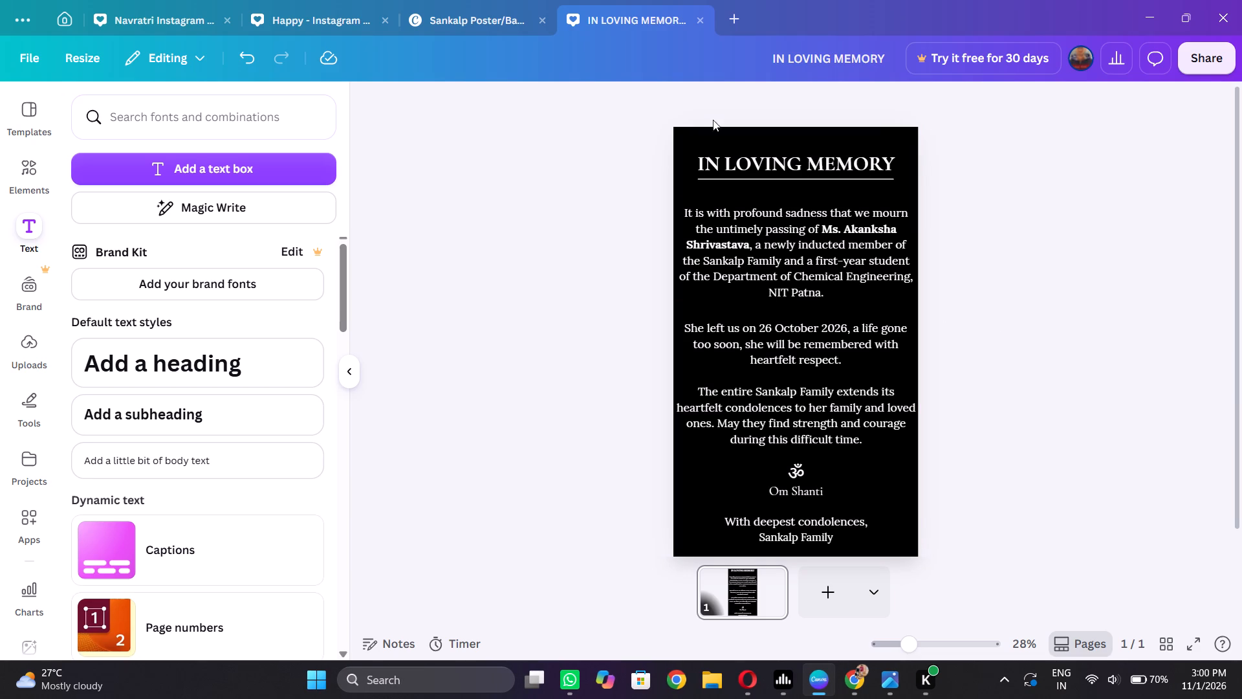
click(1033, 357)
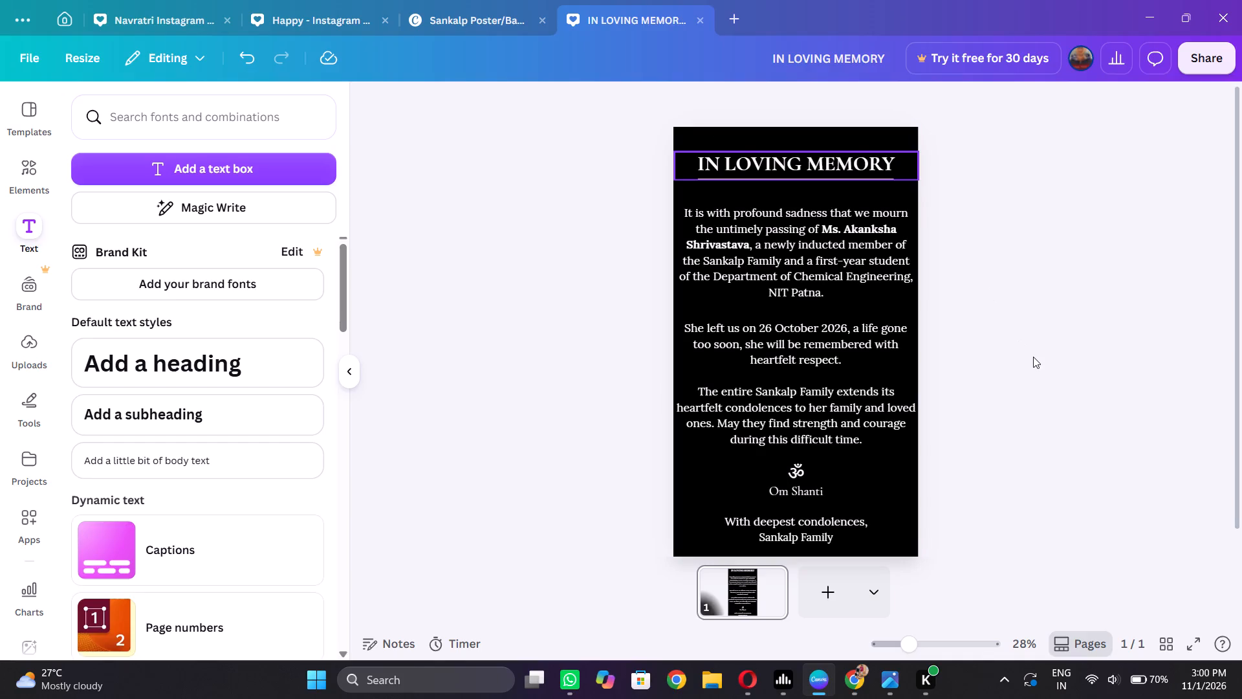